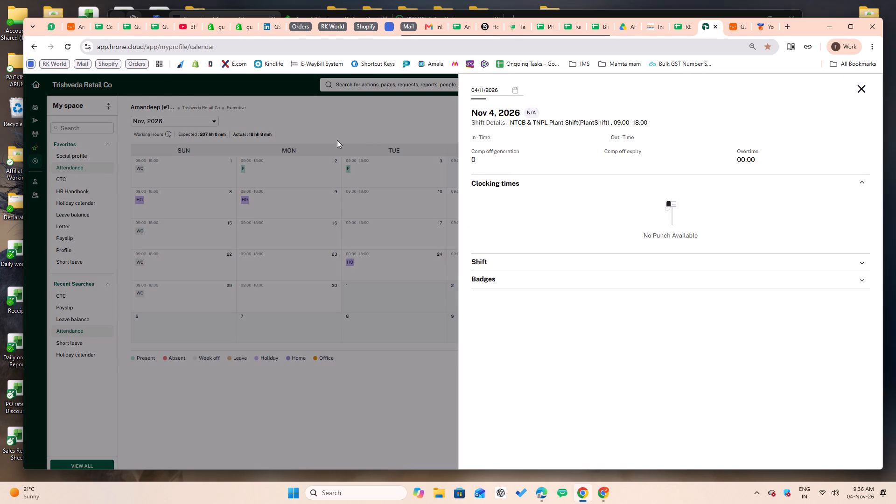
# Reload the attendance calendar and open the day details for November 4, 2026 to check the clocking times.
pyautogui.click(64, 48)
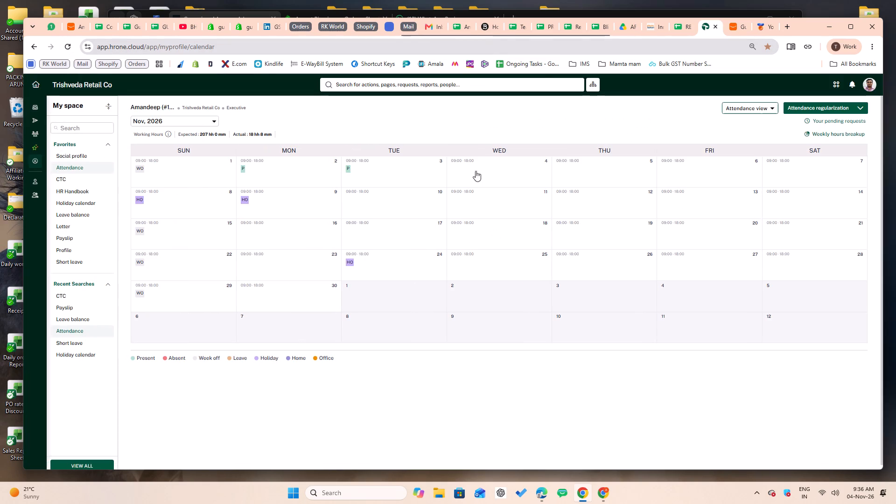
pyautogui.click(490, 170)
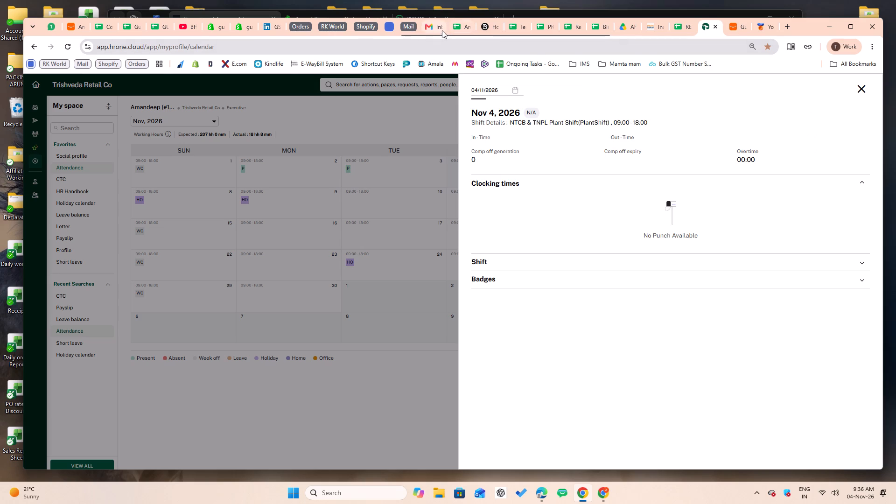
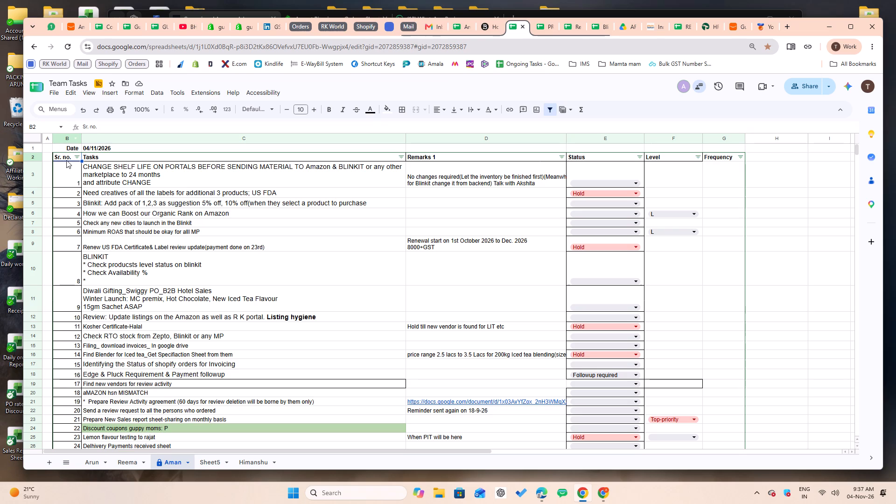
# Sort the task table by the Status column from A to Z.
pyautogui.click(638, 159)
pyautogui.click(627, 168)
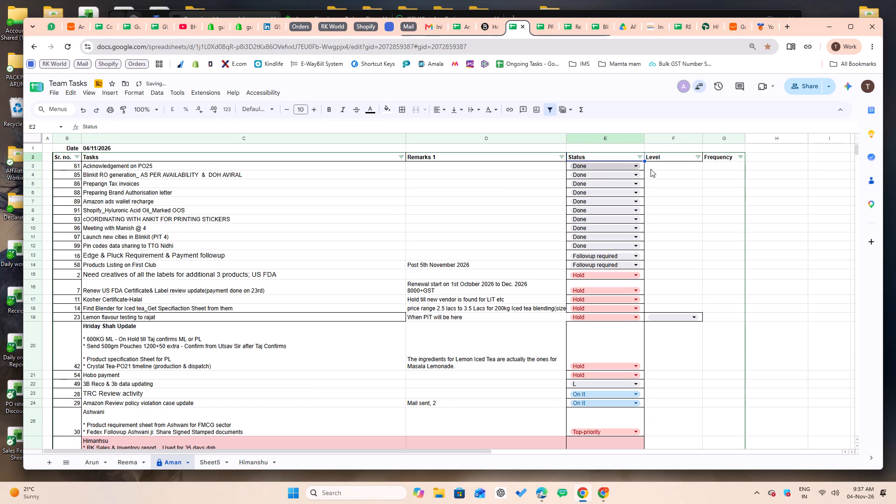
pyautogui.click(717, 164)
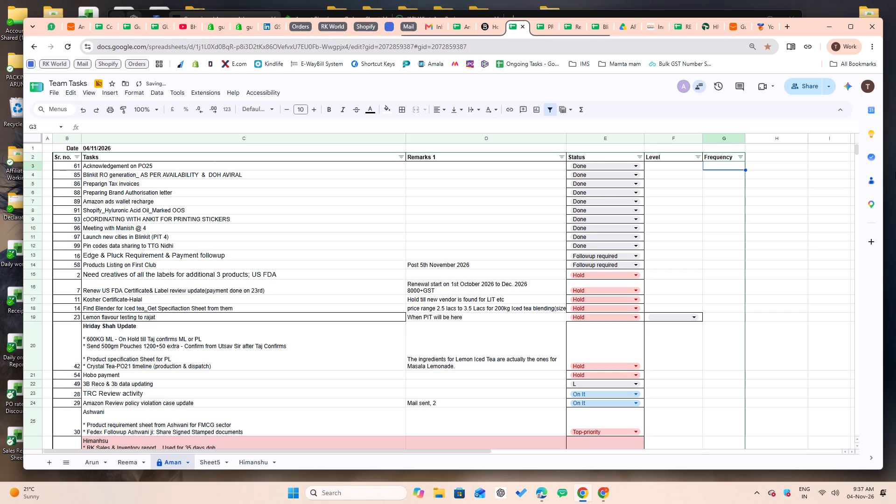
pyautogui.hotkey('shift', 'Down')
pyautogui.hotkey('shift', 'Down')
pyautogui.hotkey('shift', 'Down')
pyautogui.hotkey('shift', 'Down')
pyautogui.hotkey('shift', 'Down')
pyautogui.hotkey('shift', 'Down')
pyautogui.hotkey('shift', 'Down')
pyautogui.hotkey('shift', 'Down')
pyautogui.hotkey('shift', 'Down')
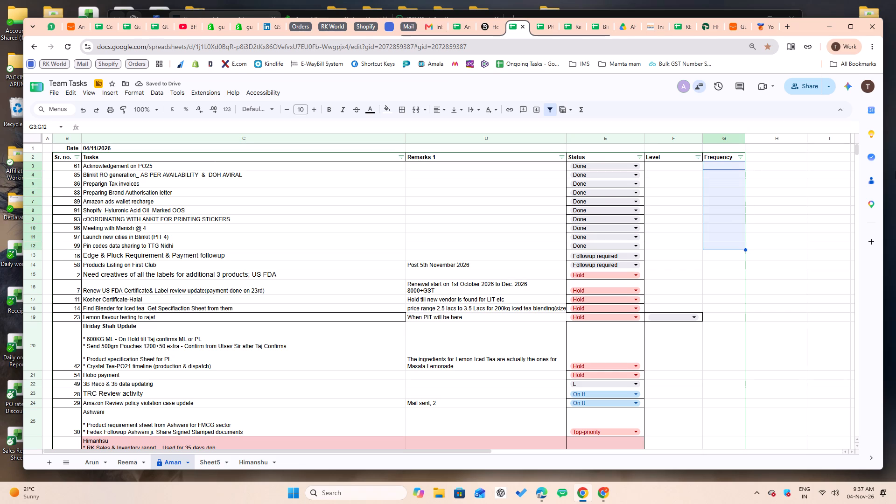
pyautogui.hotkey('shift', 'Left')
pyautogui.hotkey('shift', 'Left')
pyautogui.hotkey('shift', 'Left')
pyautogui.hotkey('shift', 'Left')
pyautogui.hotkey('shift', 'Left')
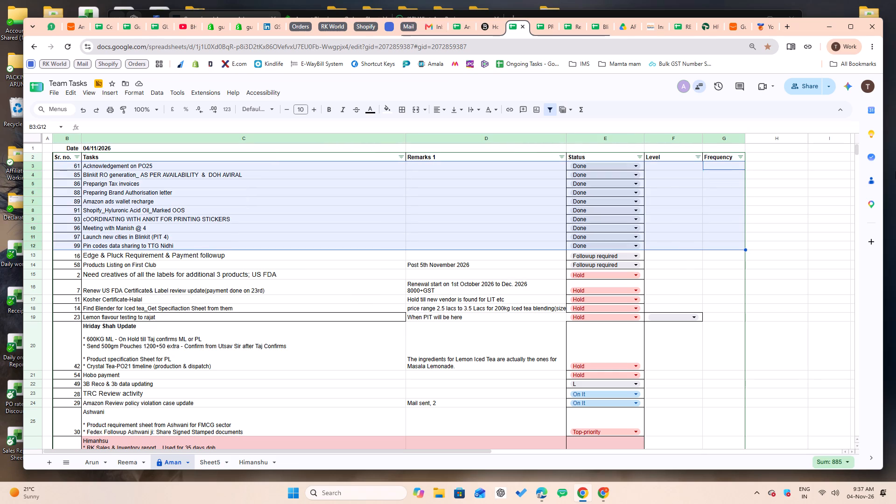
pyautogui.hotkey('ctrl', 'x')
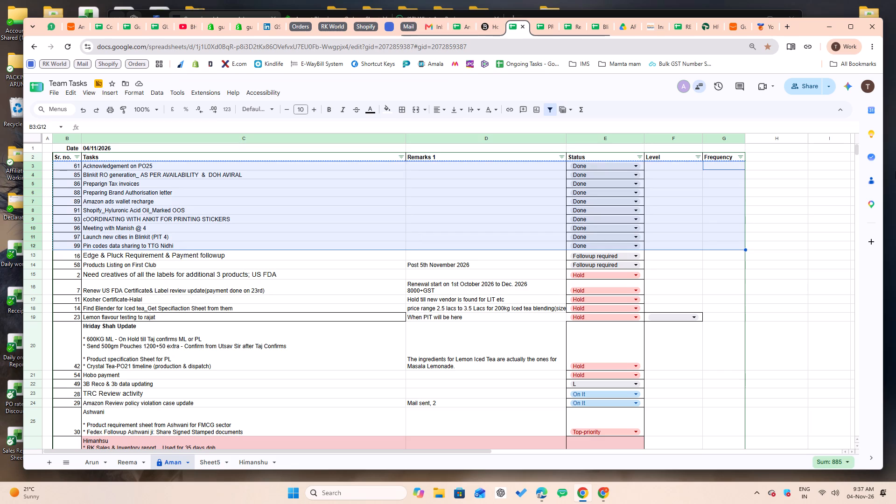
# Enter "Crystal tea" in Remarks 1 for the task "Acknowledgement on PO25".
pyautogui.press('Up')
pyautogui.press('Down')
pyautogui.press('Left')
pyautogui.press('Left')
pyautogui.press('Left')
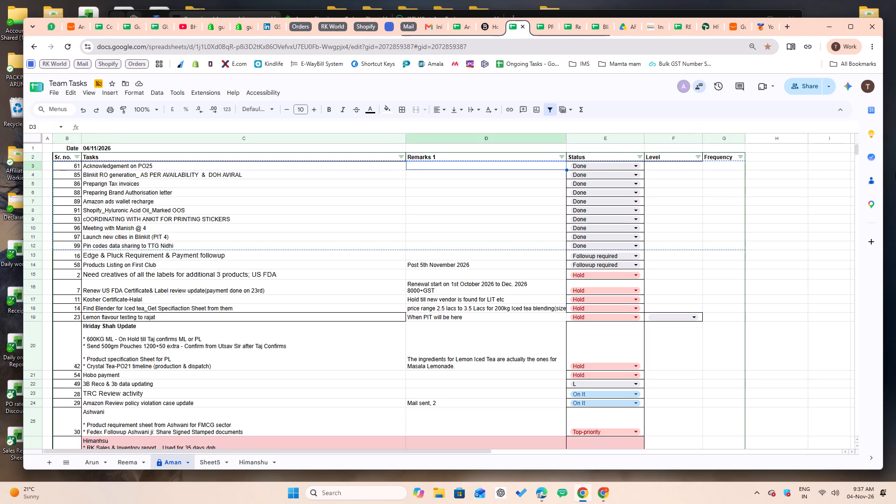
pyautogui.write('Crystal tea')
pyautogui.press('Return')
# Select the rows of Done tasks from Sr. no. through Frequency, starting with "Acknowledgement on PO25".
pyautogui.press('Up')
pyautogui.press('Left')
pyautogui.press('Left')
pyautogui.press('Left')
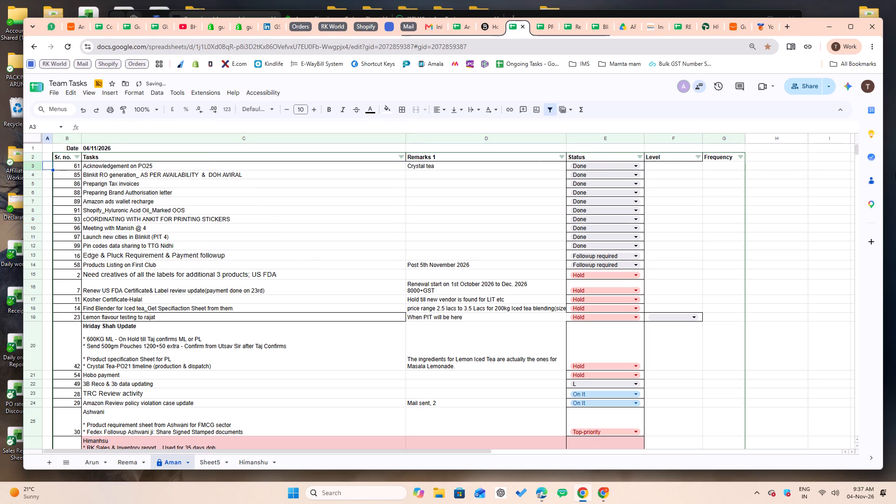
pyautogui.press('Right')
pyautogui.hotkey('shift', 'Right')
pyautogui.hotkey('shift', 'Right')
pyautogui.hotkey('shift', 'Right')
pyautogui.hotkey('shift', 'Right')
pyautogui.hotkey('shift', 'Right')
pyautogui.hotkey('shift', 'Down')
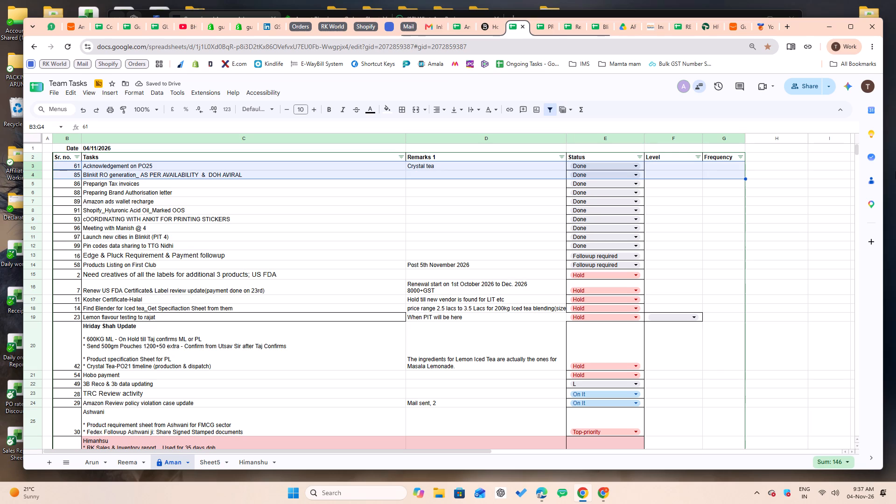
pyautogui.hotkey('shift', 'Down')
pyautogui.hotkey('shift', 'Down')
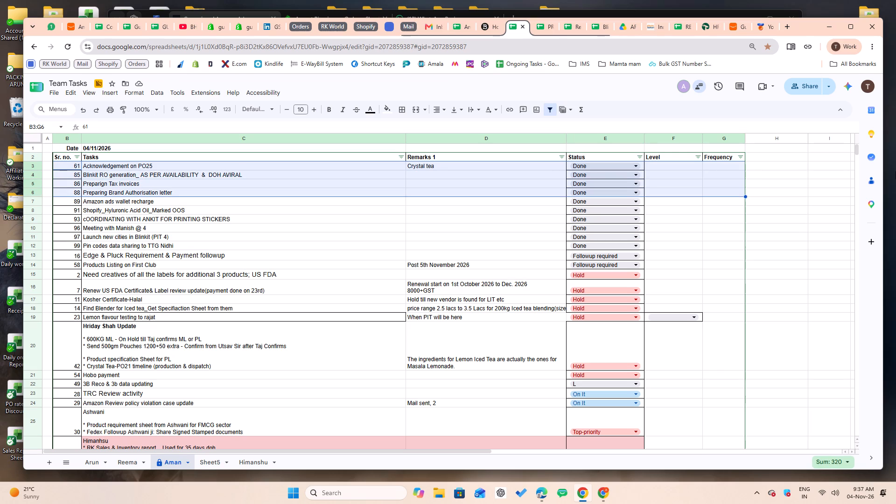
pyautogui.hotkey('shift', 'Down')
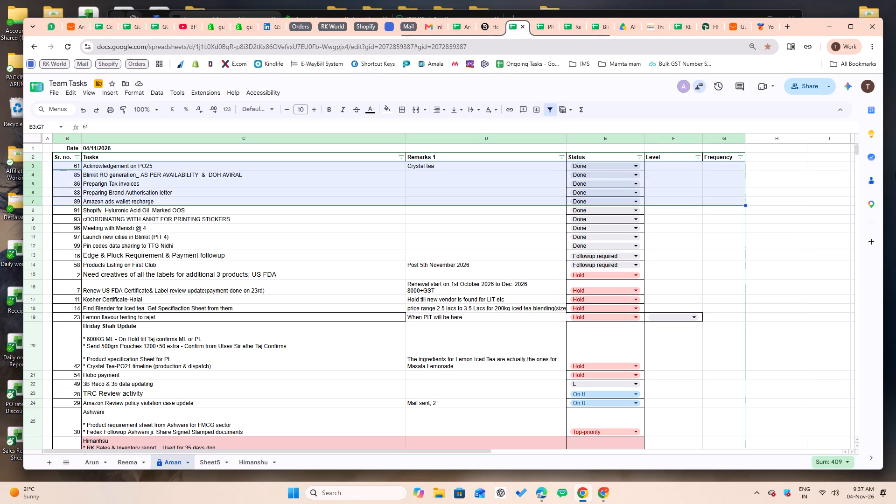
pyautogui.hotkey('shift', 'Down')
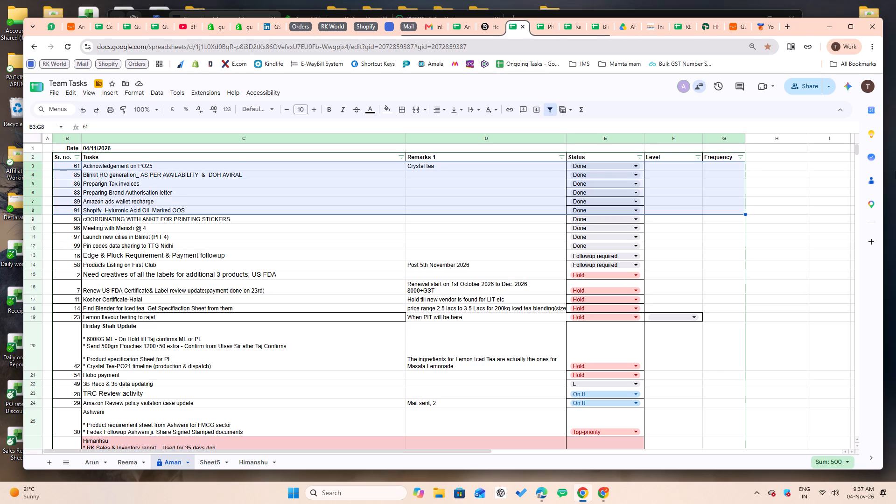
pyautogui.hotkey('shift', 'Down')
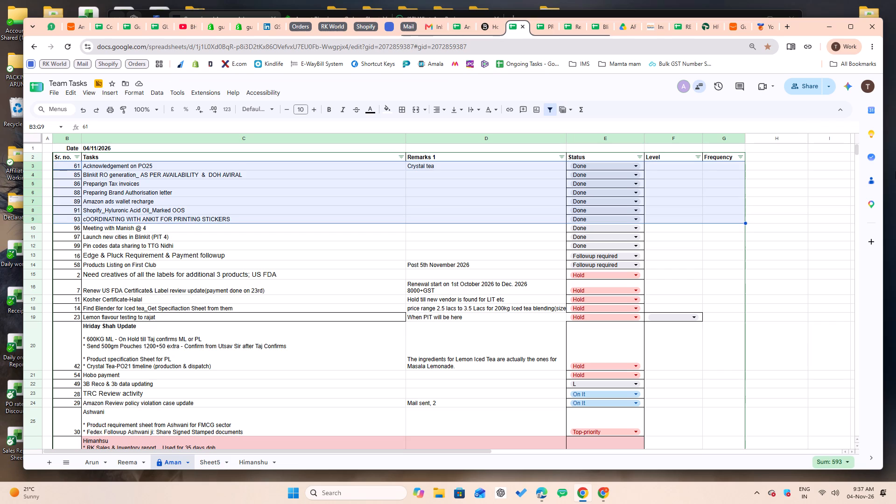
pyautogui.hotkey('shift', 'Down')
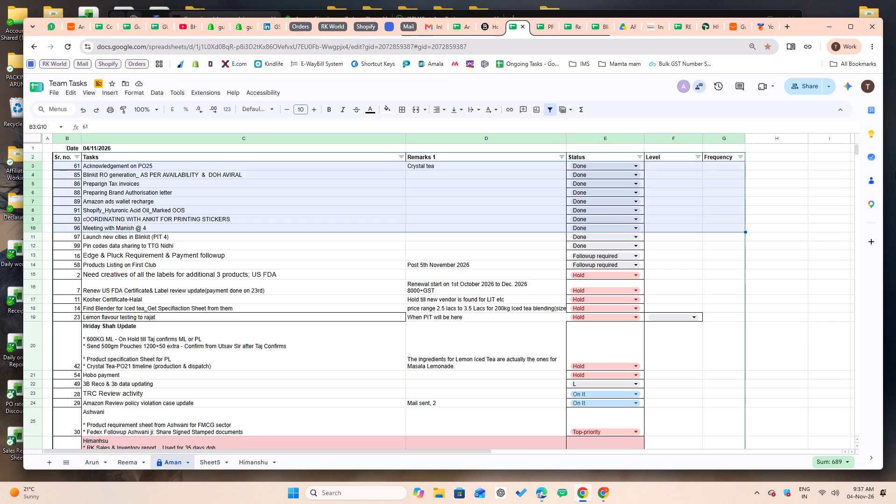
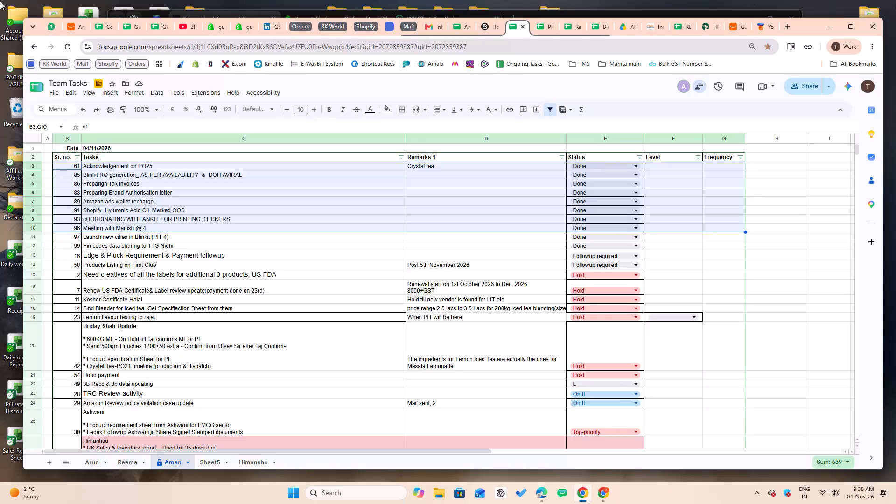
# Extend the selection of Done task rows through "Launch new cities in Blinkit (PIT 4)" and the pin codes data sharing task.
pyautogui.hotkey('shift', 'Down')
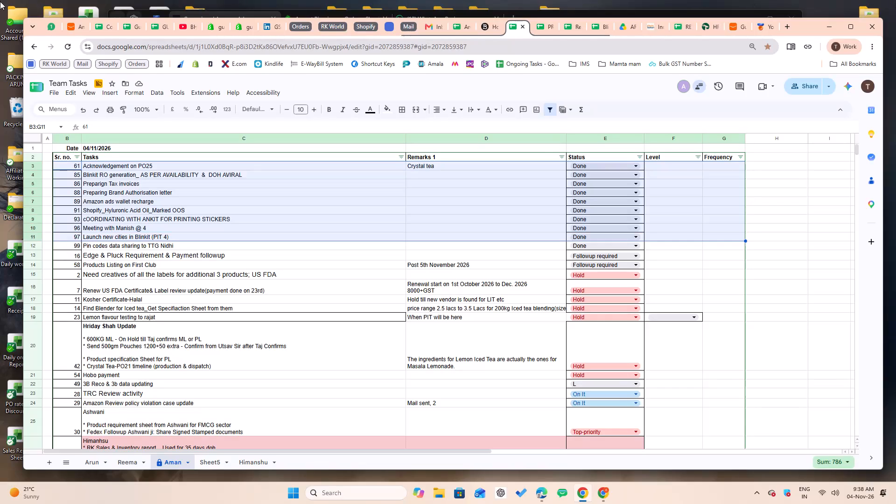
pyautogui.hotkey('shift', 'Down')
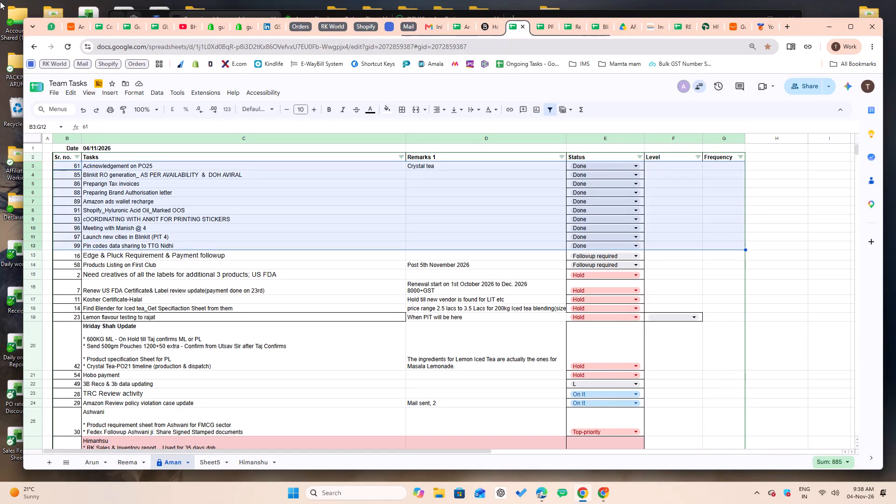
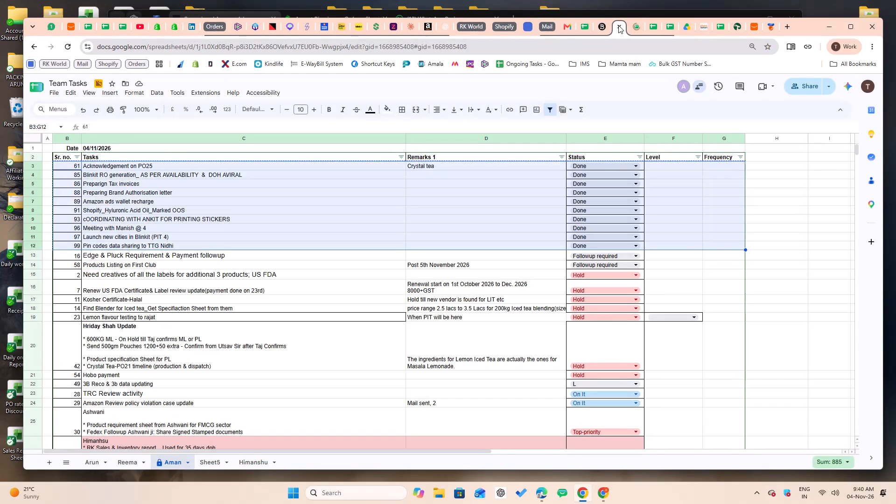
# Move the cut Done task rows to the end of Sheet5, starting at A1893 with one blank row after the last entry.
pyautogui.hotkey('ctrl', 'End')
pyautogui.hotkey('ctrl', 'End')
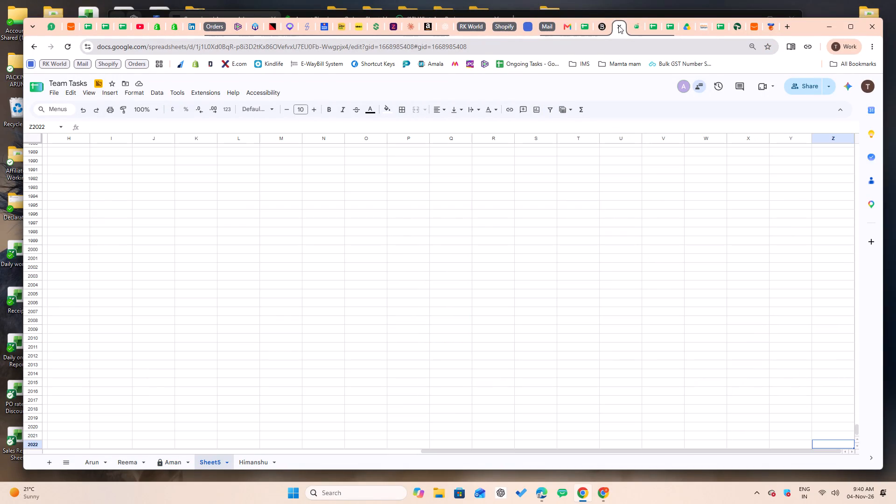
pyautogui.hotkey('ctrl', 'Left')
pyautogui.hotkey('ctrl', 'Up')
pyautogui.press('Down')
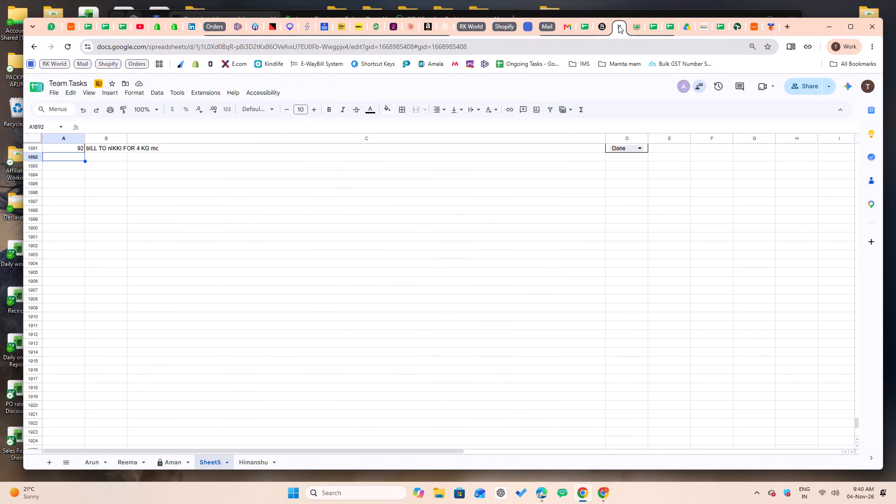
pyautogui.press('Down')
pyautogui.hotkey('ctrl', 'v')
# Select the whole emptied rows 3 to 12 on the Aman sheet.
pyautogui.hotkey('ctrl', 'shift', 'pageup')
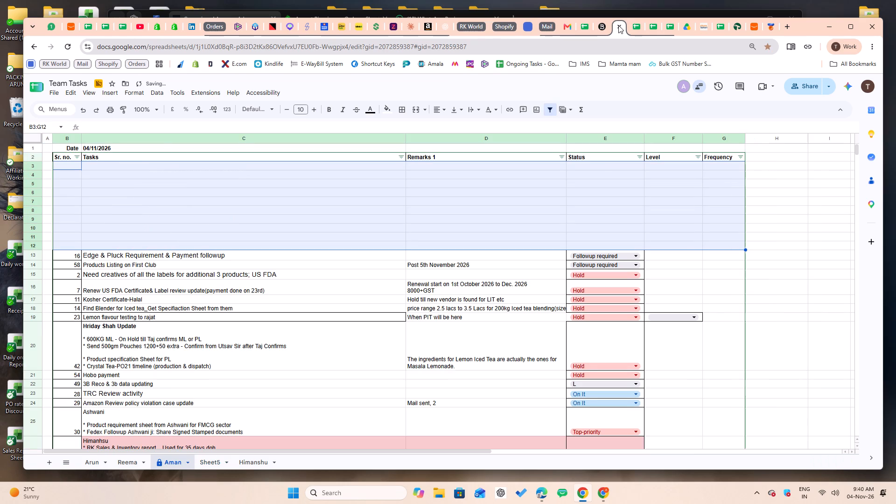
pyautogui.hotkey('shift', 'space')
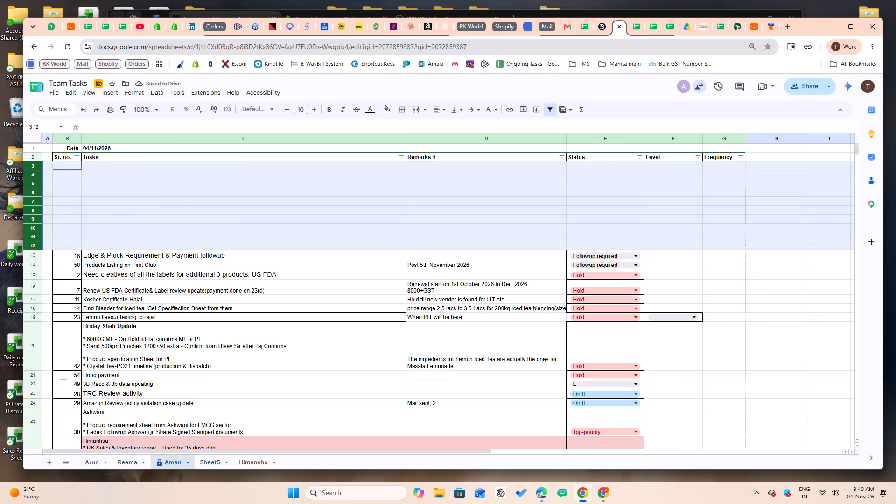
# Delete the empty rows 3 to 12 beneath the task table's header.
pyautogui.hotkey('ctrl', '-')
pyautogui.press('Up')
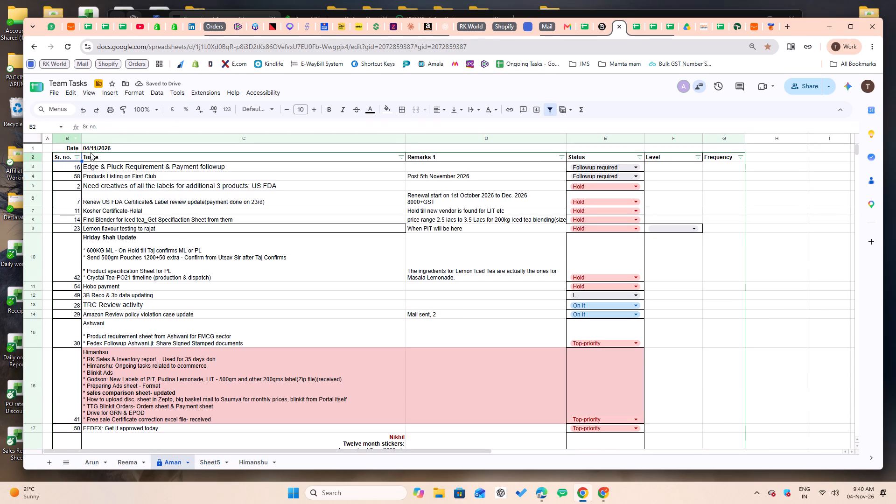
# Sort the task table by the Sr. no. column from A to Z.
pyautogui.click(76, 156)
pyautogui.click(84, 168)
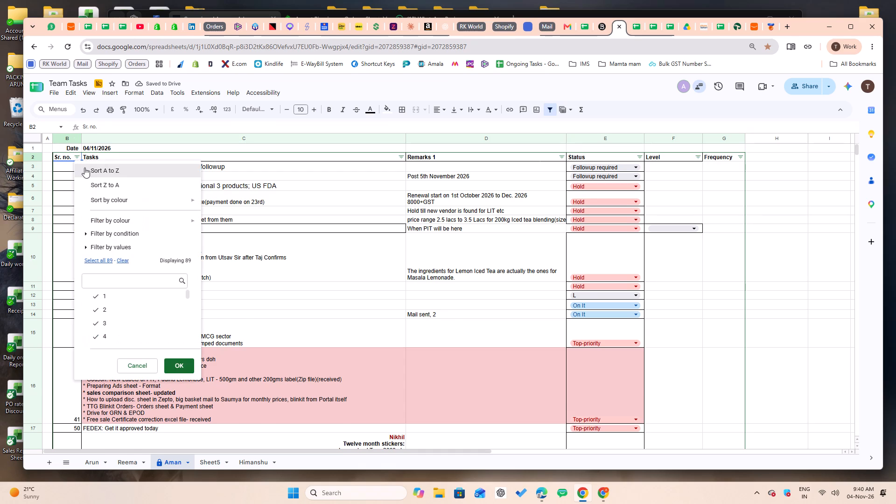
# Renumber the Sr. no. column by filling the series from the first two tasks down to 89 at the last task.
pyautogui.press('Down')
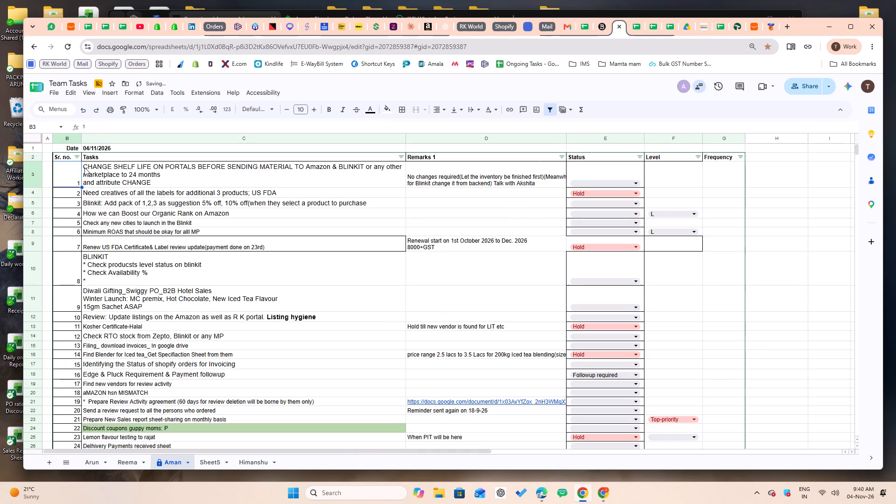
pyautogui.hotkey('shift', 'Down')
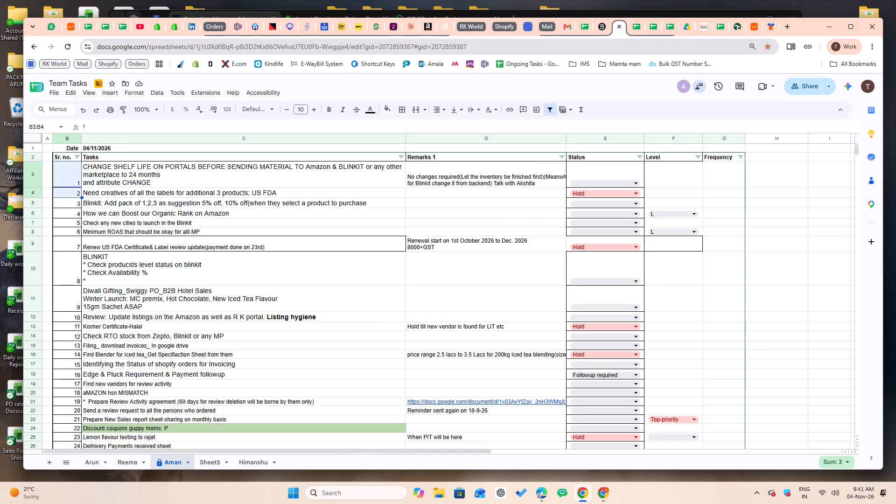
pyautogui.moveTo(82, 197); pyautogui.dragTo(89, 422)
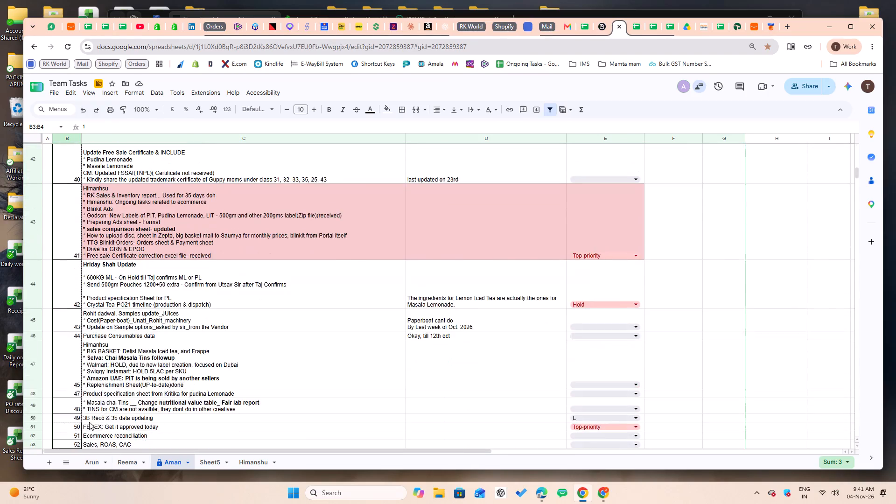
pyautogui.moveTo(89, 422); pyautogui.dragTo(70, 412)
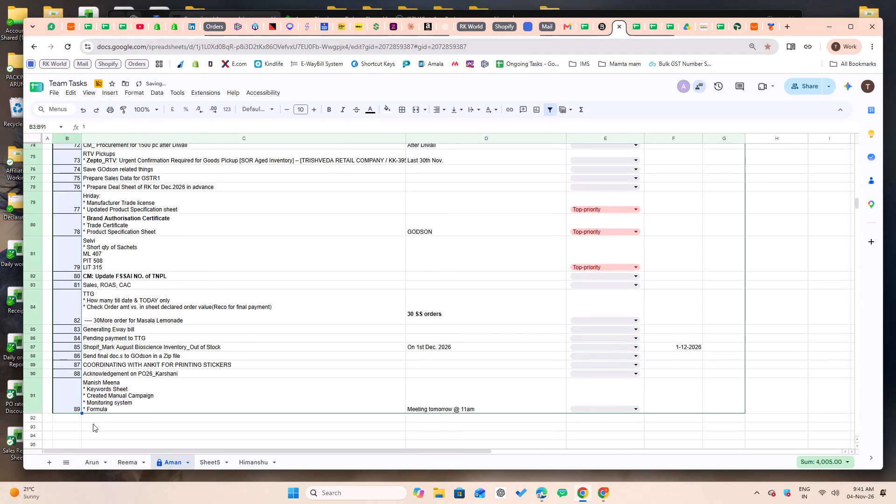
# Add serial numbers 90 to 94 in the Sr. no. column below the last task.
pyautogui.click(72, 419)
pyautogui.write('90')
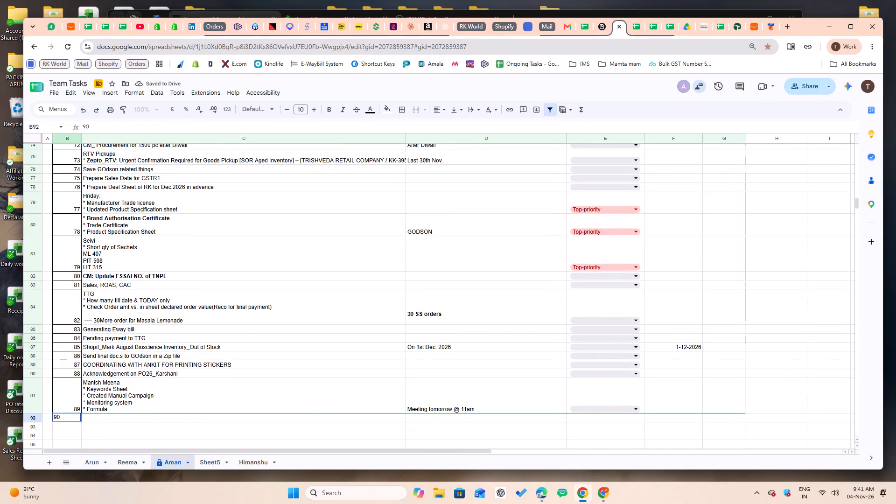
pyautogui.press('Return')
pyautogui.write('91')
pyautogui.press('Return')
pyautogui.write('92')
pyautogui.press('Return')
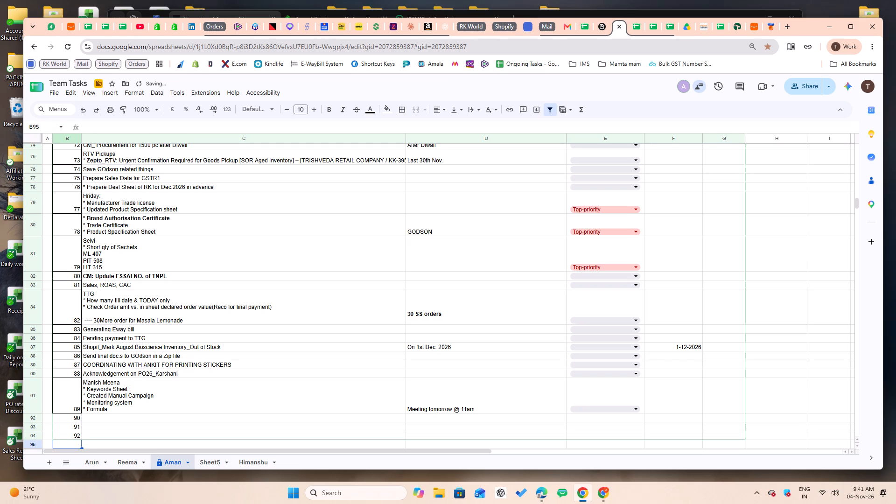
pyautogui.write('93')
pyautogui.press('Return')
pyautogui.write('94')
pyautogui.press('Return')
# Look back through the Tasks column entries at the end of the list, up to "CM: Update FSSAI NO. of TNPL".
pyautogui.press('Up')
pyautogui.press('Up')
pyautogui.press('Up')
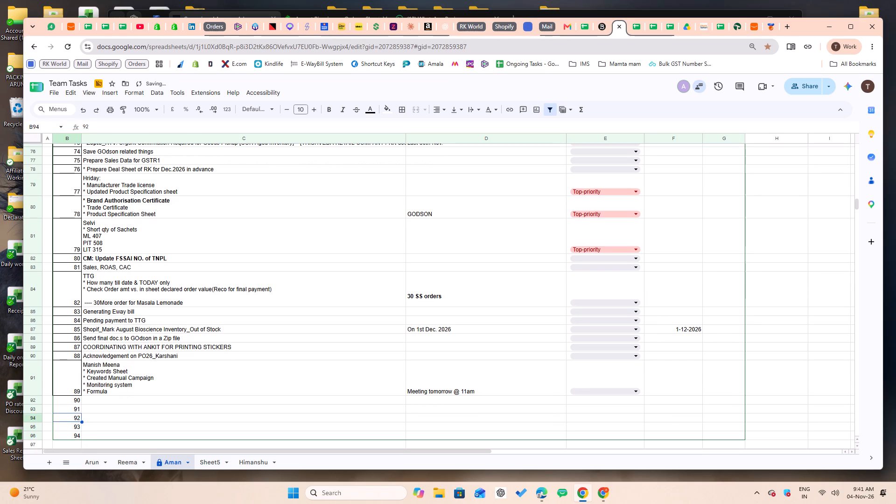
pyautogui.press('Up')
pyautogui.press('Up')
pyautogui.press('Right')
pyautogui.press('Up')
pyautogui.press('Up')
pyautogui.press('Up')
pyautogui.press('Up')
pyautogui.press('Up')
pyautogui.press('Up')
pyautogui.press('Up')
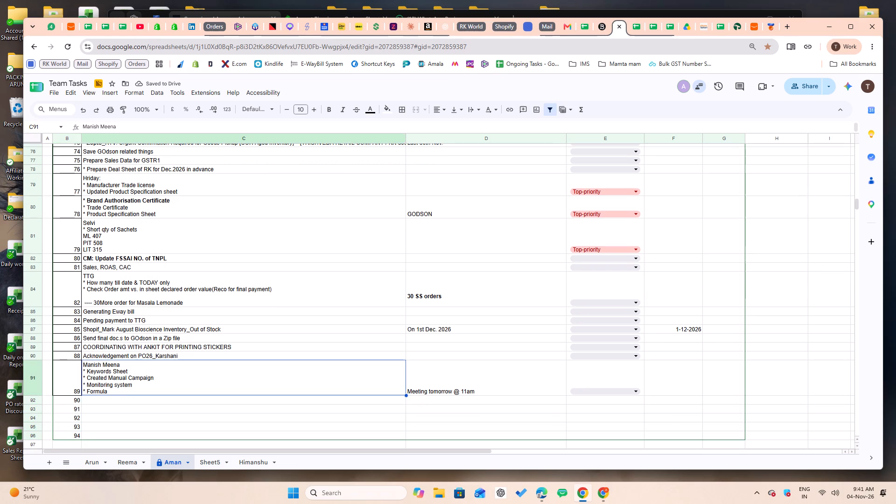
pyautogui.press('Up')
pyautogui.press('Up')
pyautogui.press('Up')
pyautogui.press('Down')
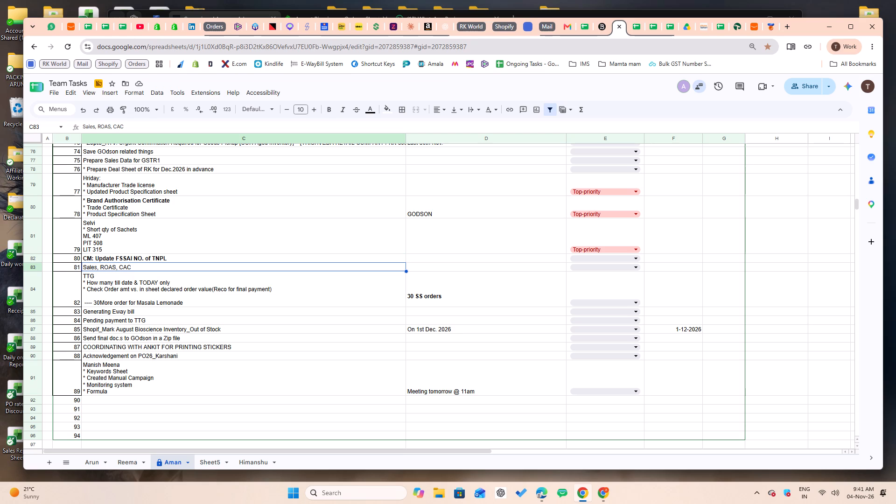
pyautogui.press('Up')
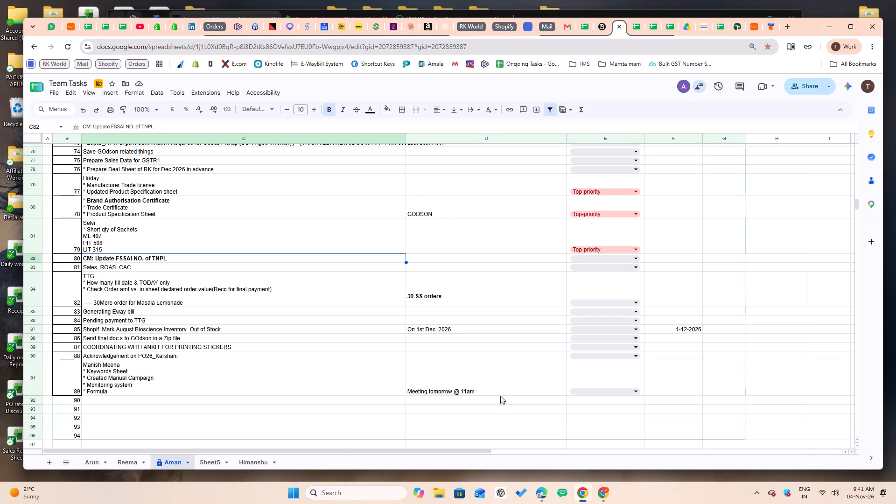
# Jump to the collaborator's location in the Arun sheet and examine the latest daily task lists for November 26.
pyautogui.click(682, 90)
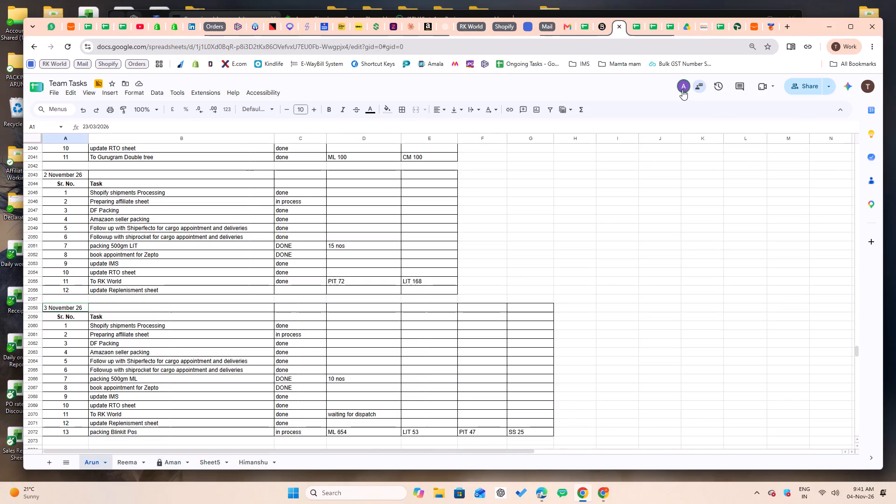
pyautogui.scroll(-10, 367, 312)
pyautogui.scroll(8, 369, 312)
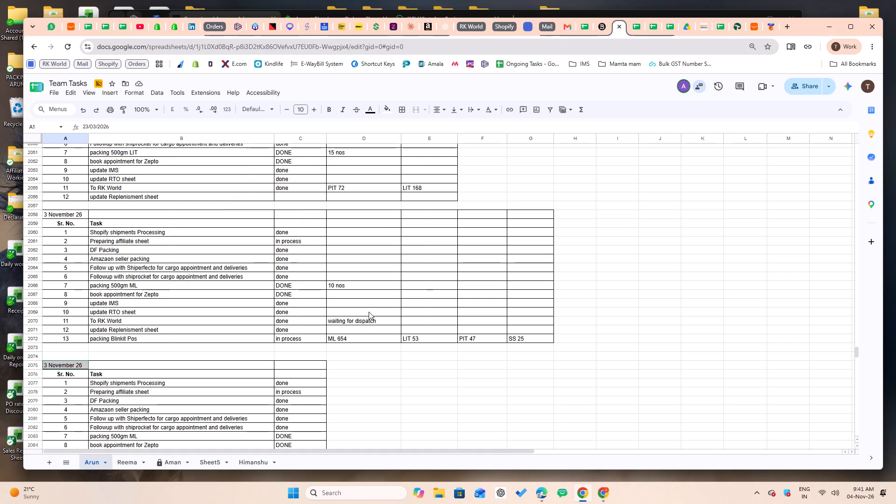
pyautogui.scroll(-1, 369, 312)
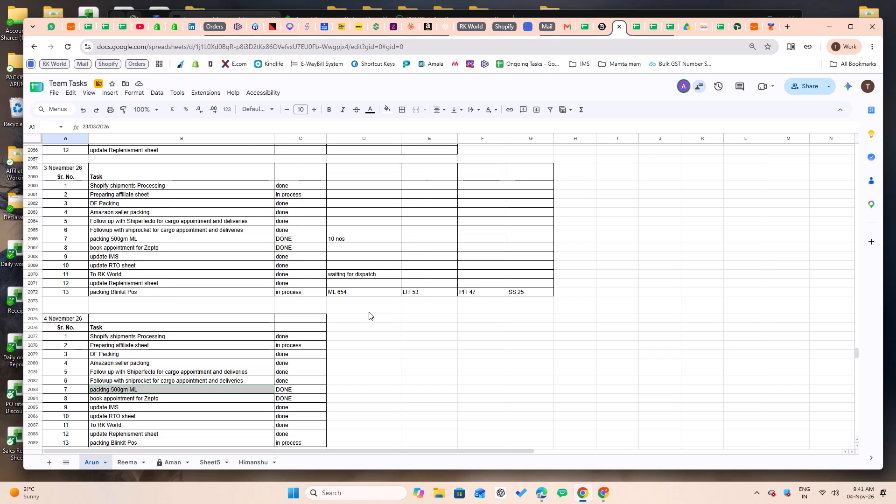
pyautogui.click(174, 465)
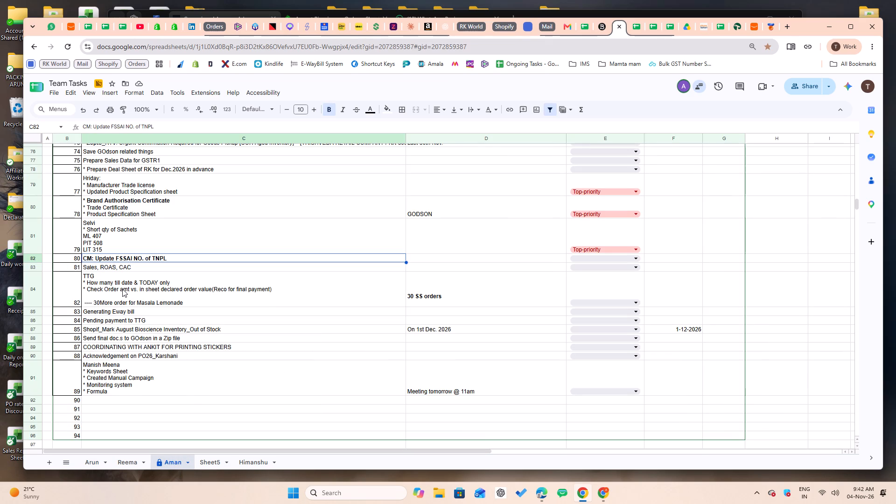
pyautogui.click(109, 313)
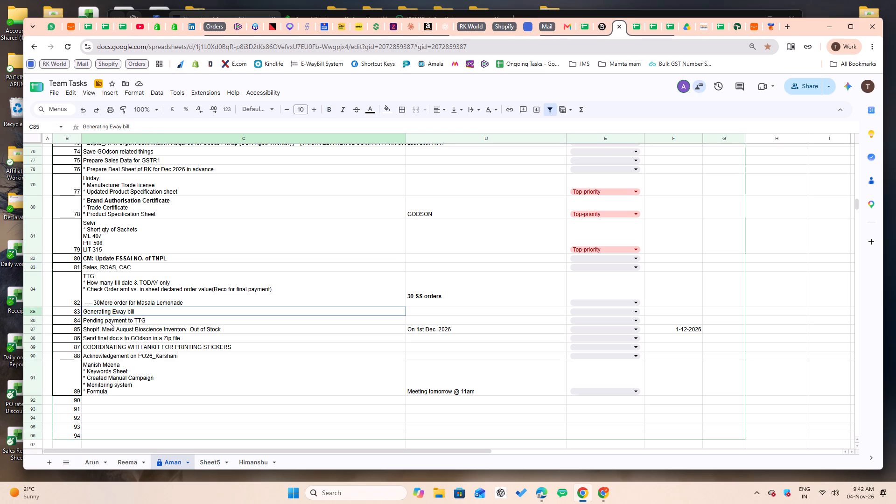
pyautogui.click(189, 333)
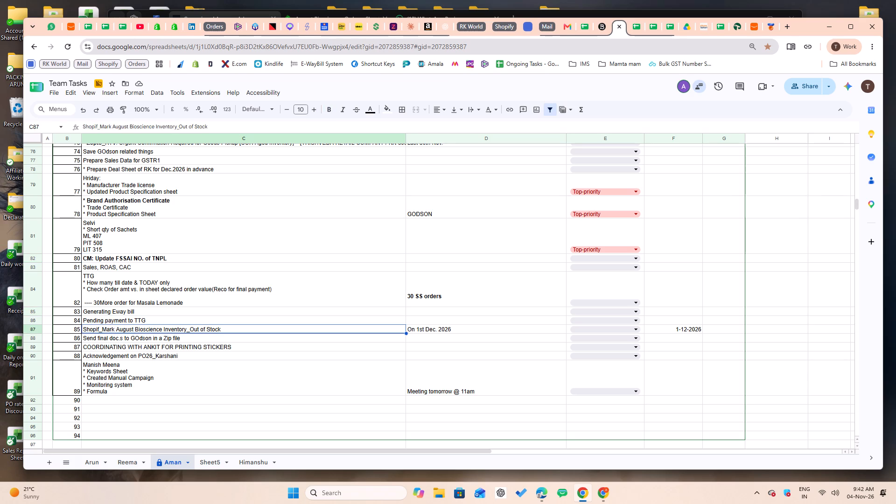
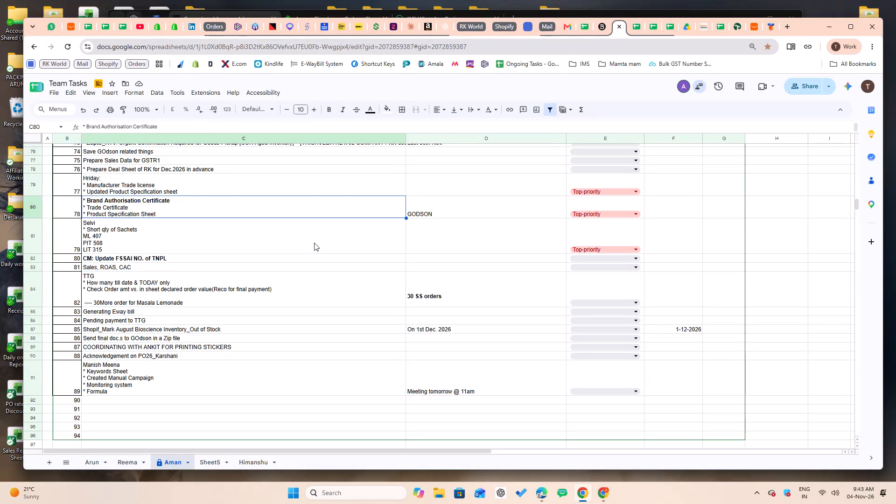
# Review the Tasks column entries from "Brand Authorisation Certificate" back up to "Prepare Sales Data for GSTR1".
pyautogui.press('Up')
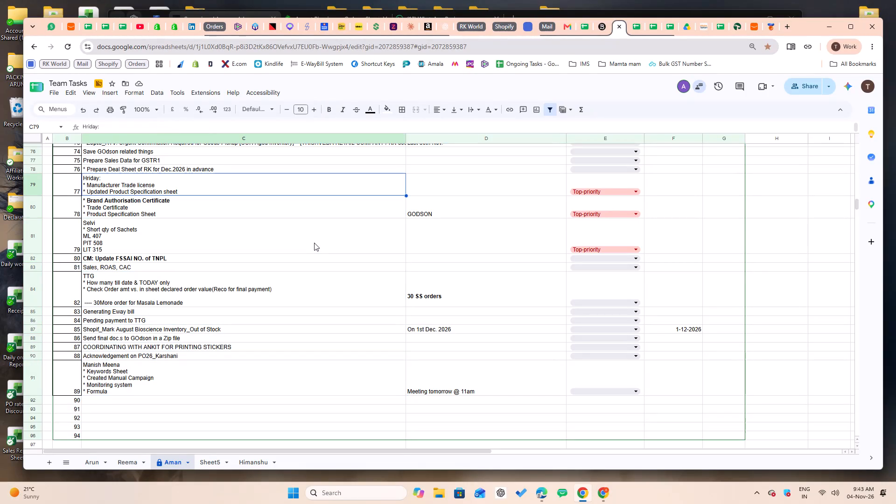
pyautogui.press('Up')
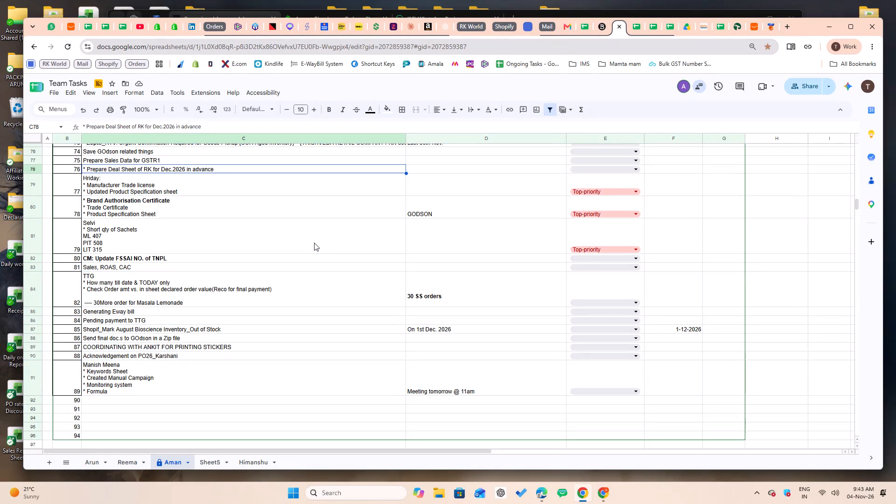
pyautogui.press('Up')
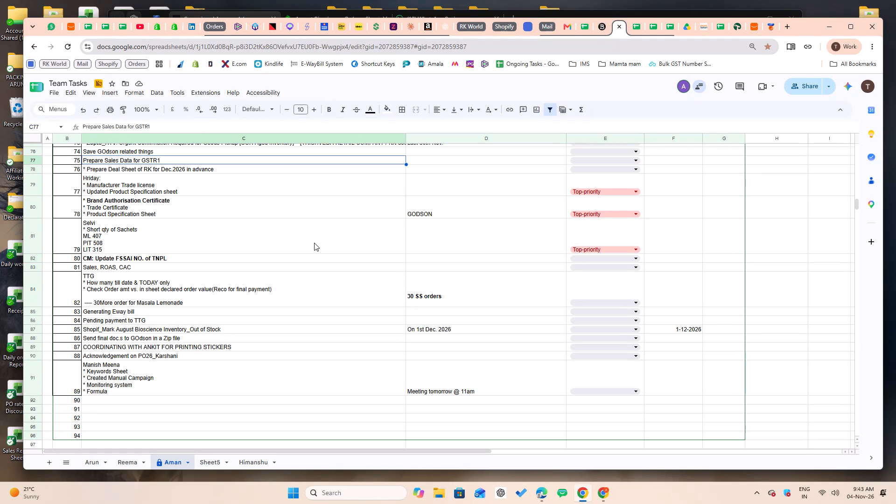
# Change the Sr. no. of "Prepare Sales Data for GSTR1" to 90 and of "Sales, ROAS, CAC" to 91.
pyautogui.press('Left')
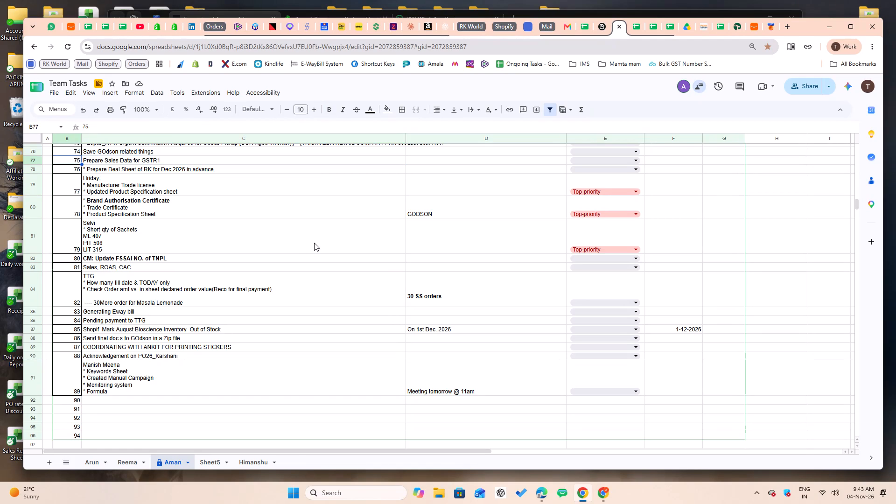
pyautogui.write('90')
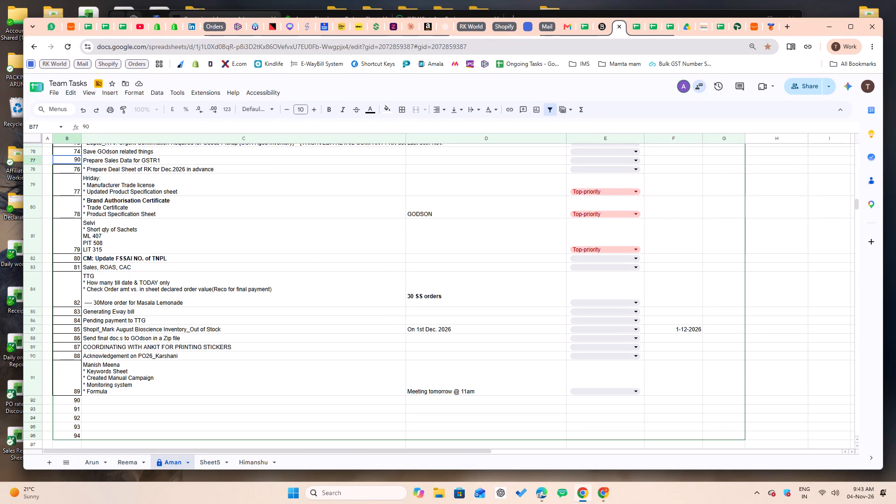
pyautogui.press('Down')
pyautogui.press('Down')
pyautogui.press('Down')
pyautogui.press('Down')
pyautogui.press('Down')
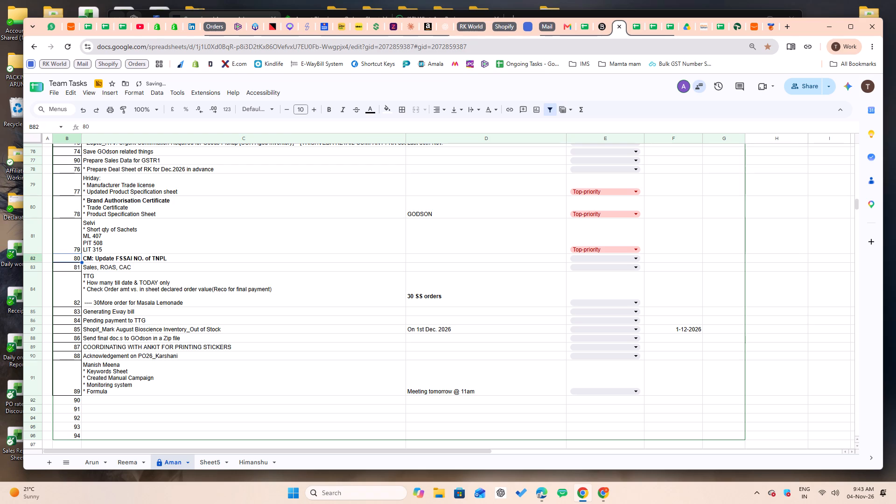
pyautogui.press('Down')
pyautogui.write('91')
pyautogui.press('Up')
# Look back up through the task rows to "Godson for Dubai ae amazon internation shipping blocking" and the remarks cell for the Amazon UAE complaint.
pyautogui.press('Up')
pyautogui.press('Up')
pyautogui.press('Up')
pyautogui.press('Up')
pyautogui.press('Up')
pyautogui.press('Up')
pyautogui.press('Up')
pyautogui.press('Down')
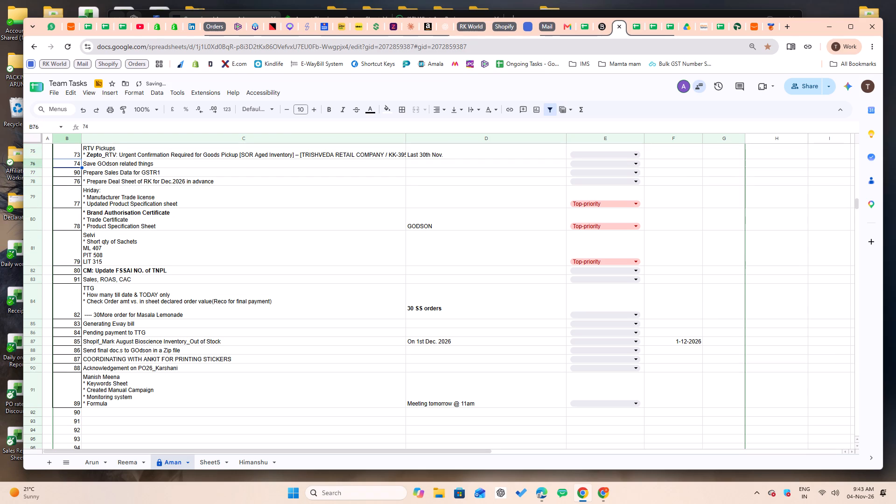
pyautogui.press('Up')
pyautogui.press('Up')
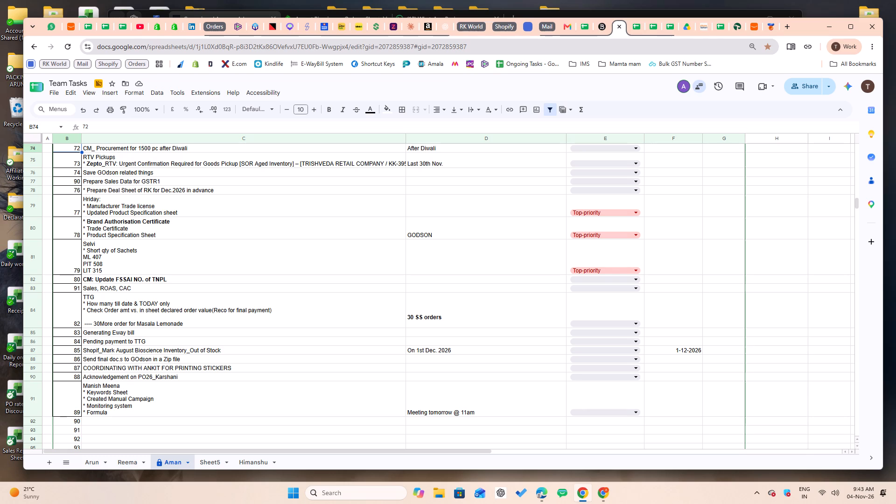
pyautogui.press('Up')
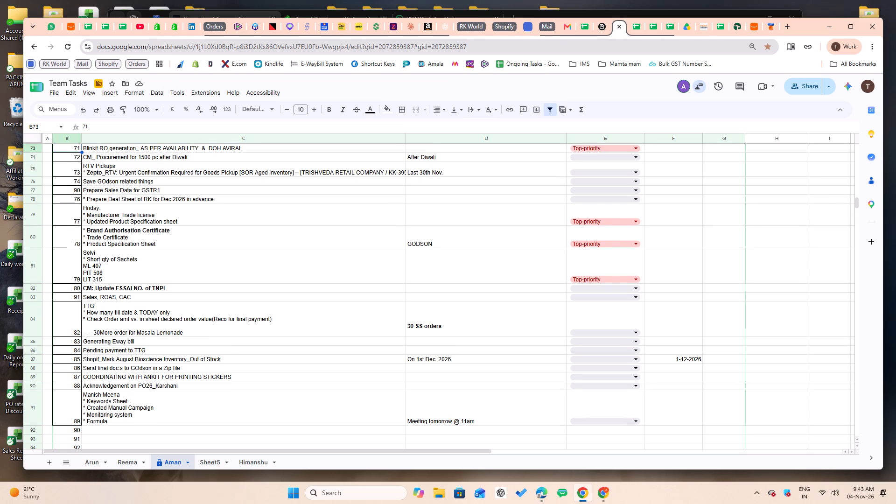
pyautogui.press('Up')
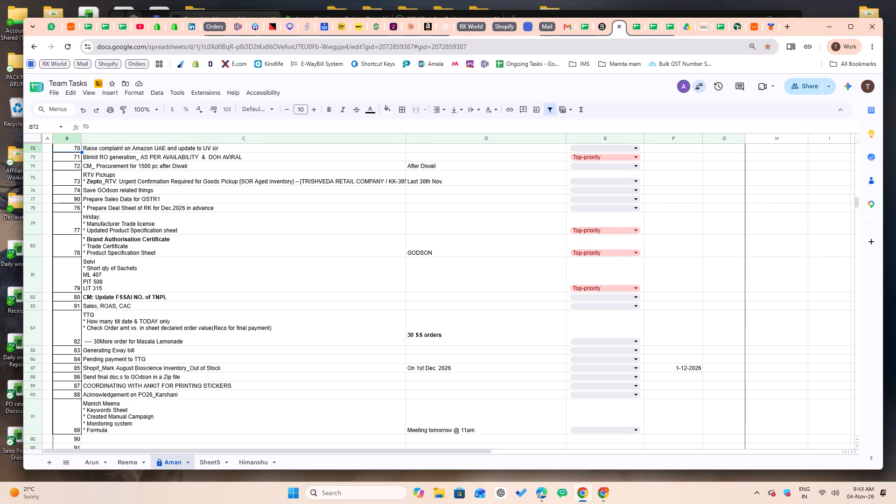
pyautogui.press('Down')
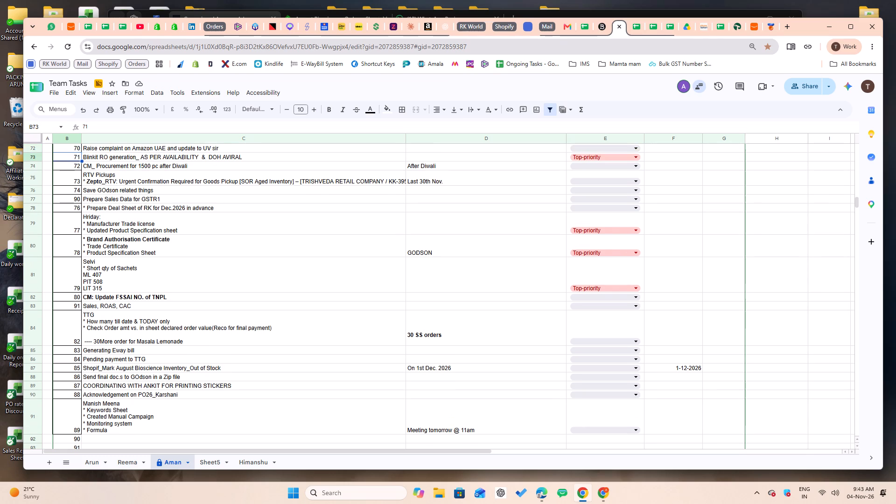
pyautogui.press('Up')
pyautogui.press('Up')
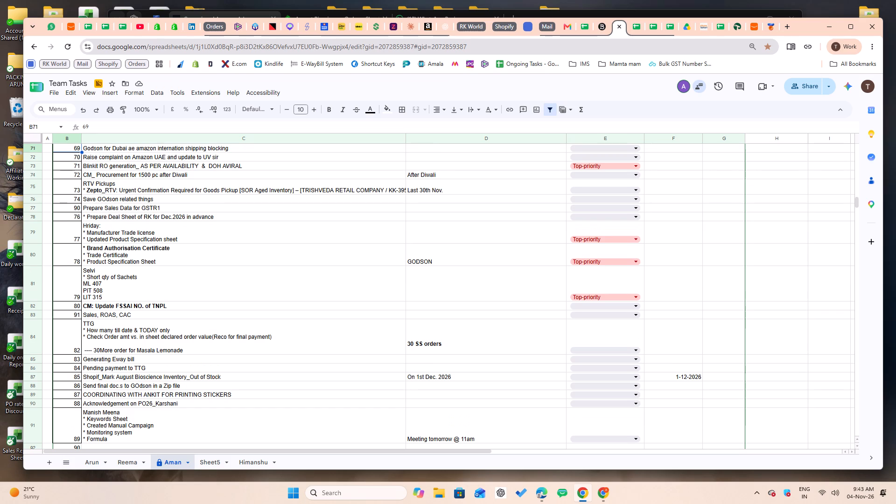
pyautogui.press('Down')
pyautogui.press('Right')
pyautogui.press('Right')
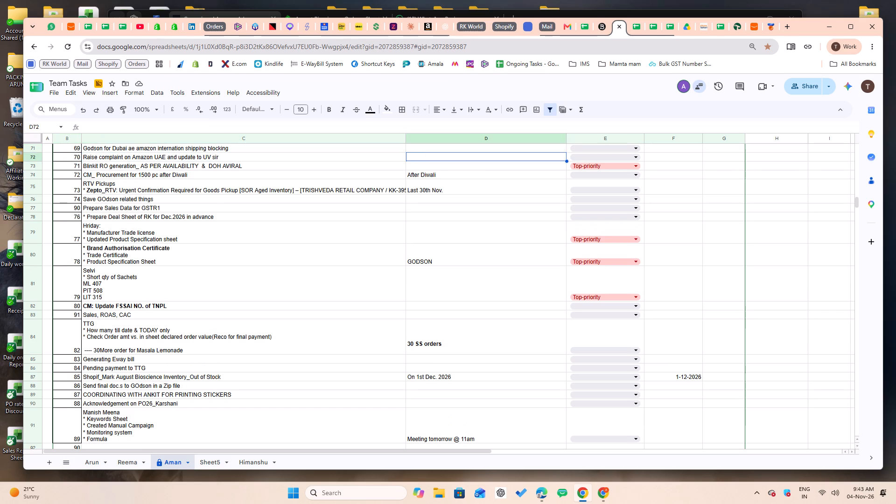
# Add the remark "Raised again on 3rd Nov." to the task "Raise complaint on Amazon UAE and update to UV sir".
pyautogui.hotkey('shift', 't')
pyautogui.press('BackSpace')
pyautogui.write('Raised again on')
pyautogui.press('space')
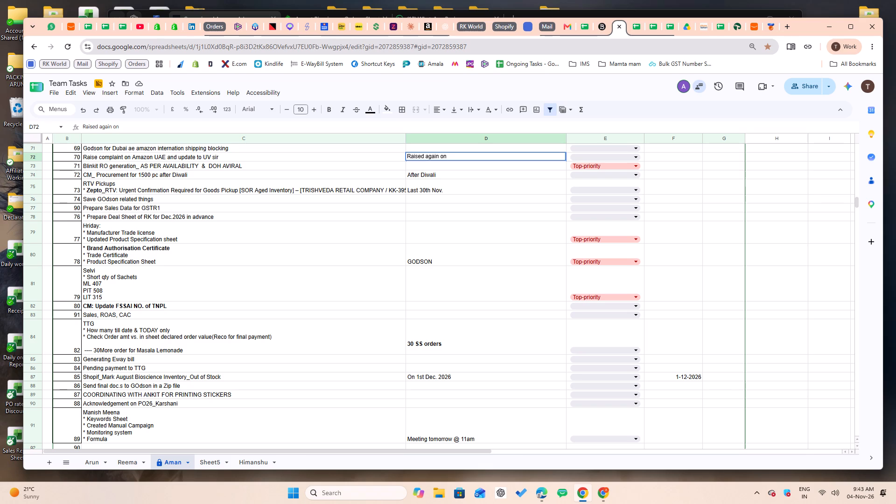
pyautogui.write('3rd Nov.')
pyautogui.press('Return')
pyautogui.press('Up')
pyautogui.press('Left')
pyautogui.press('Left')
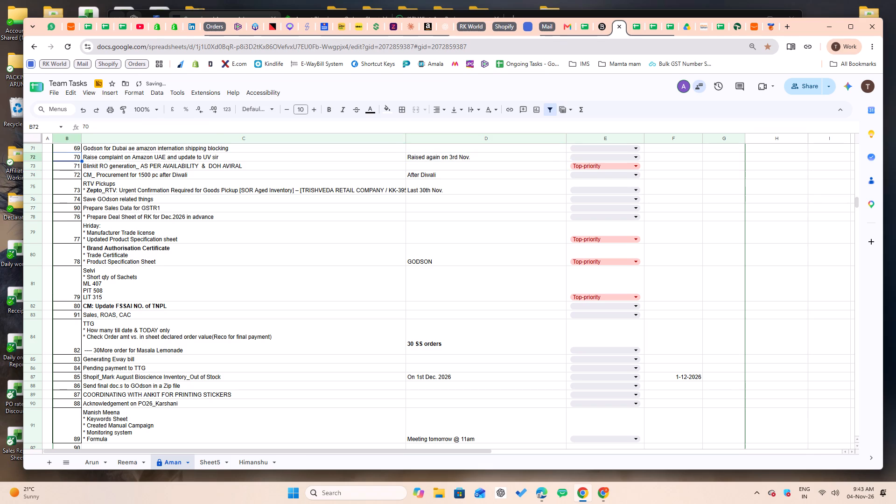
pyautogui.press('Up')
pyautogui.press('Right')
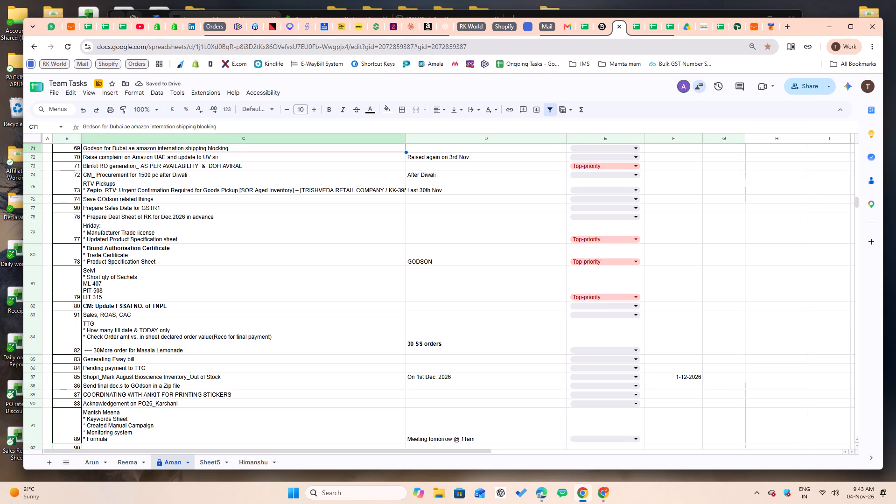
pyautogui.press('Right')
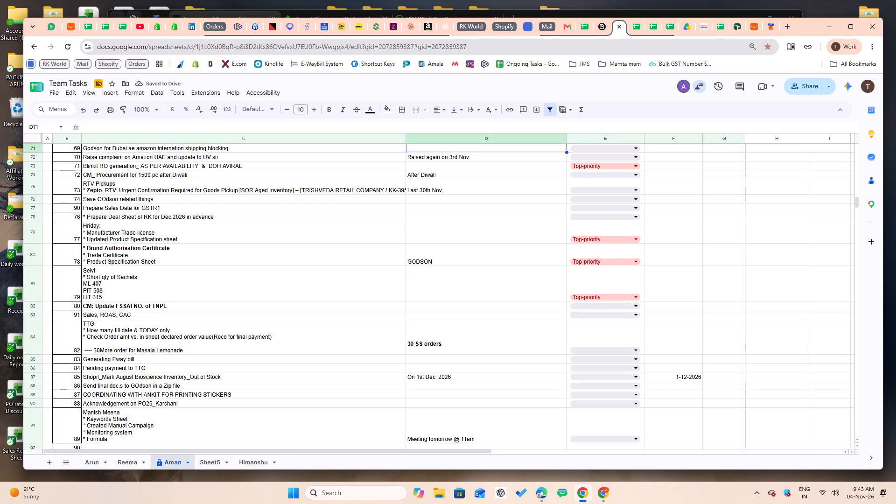
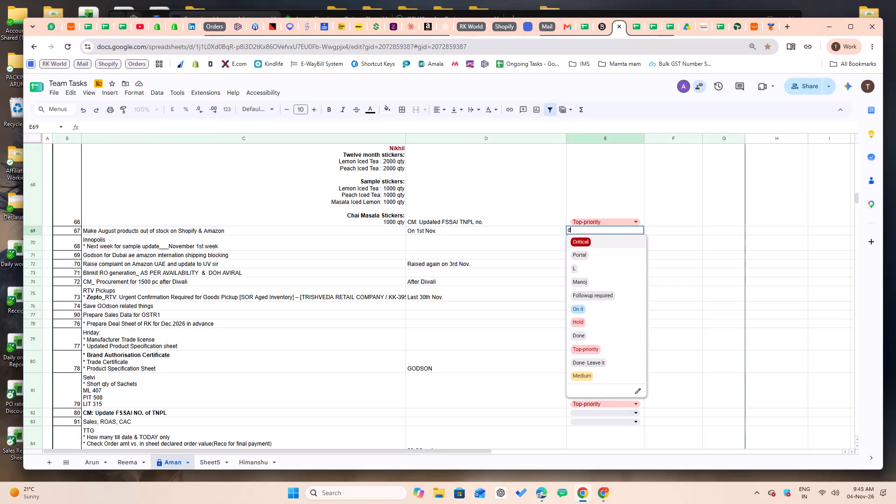
# Set the status of "Make August products out of stock on Shopify & Amazon" to Done and return to its task cell.
pyautogui.press('Return')
pyautogui.press('Up')
pyautogui.press('Left')
pyautogui.press('Left')
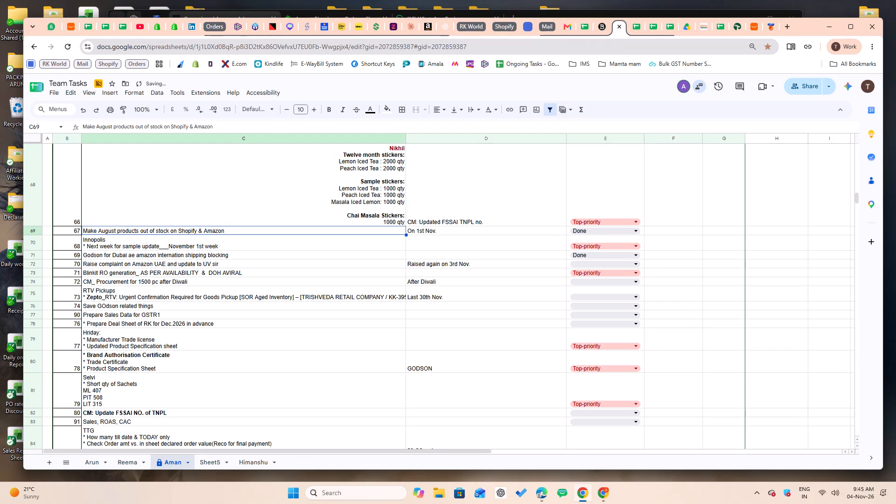
# Clear the Done status of the task "Make August products out of stock on Shopify & Amazon".
pyautogui.press('Right')
pyautogui.press('Right')
pyautogui.press('Delete')
# Change the Sr. no. of "Make August products out of stock on Shopify & Amazon" to 92.
pyautogui.press('Left')
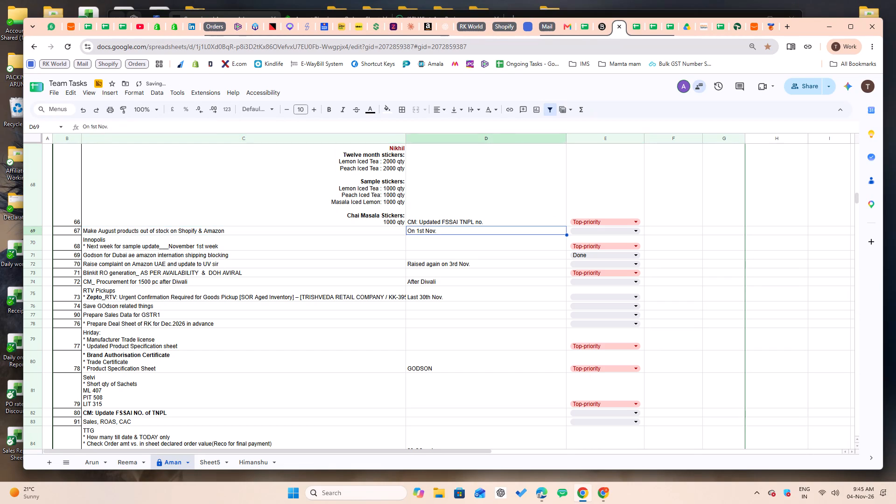
pyautogui.press('Left')
pyautogui.press('Left')
pyautogui.write('68')
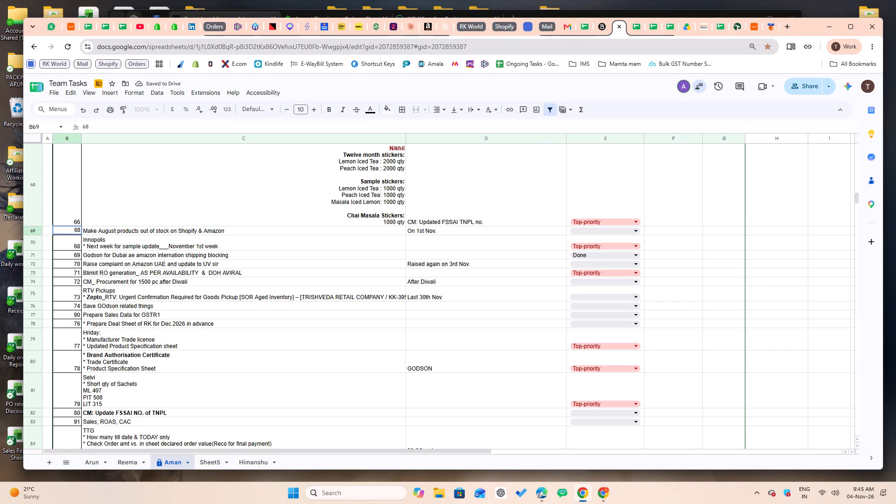
pyautogui.press('Escape')
pyautogui.write('92')
pyautogui.press('Return')
# Change the Sr. no. of the Nikhil stickers task to 93.
pyautogui.press('Up')
pyautogui.press('Up')
pyautogui.press('Up')
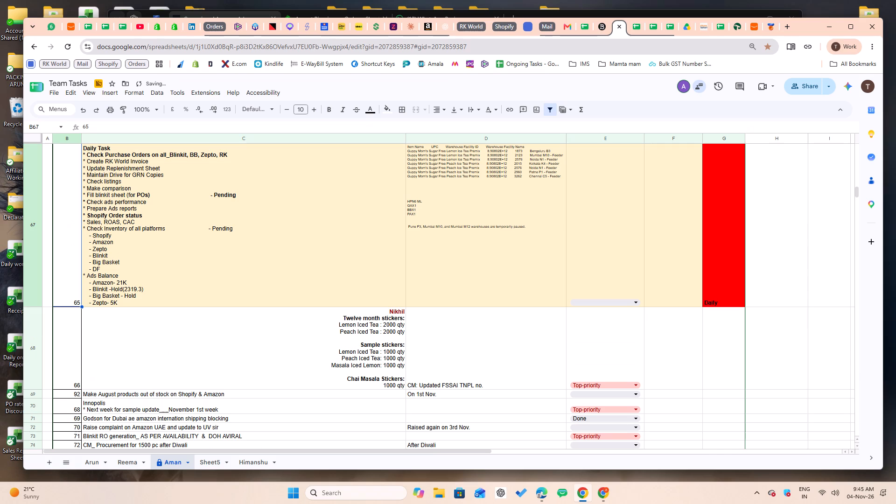
pyautogui.press('Down')
pyautogui.write('93')
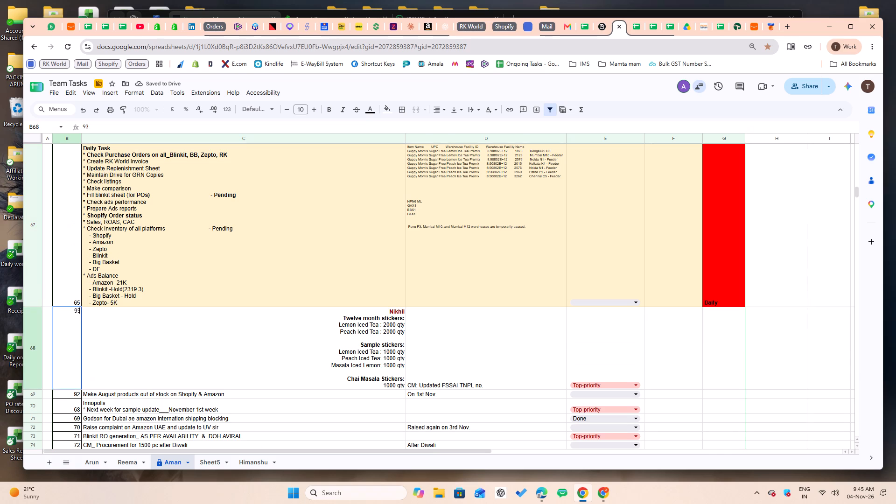
pyautogui.press('Up')
# Look through the Daily Task checklist, opening its cell to read the entries without editing them.
pyautogui.press('Up')
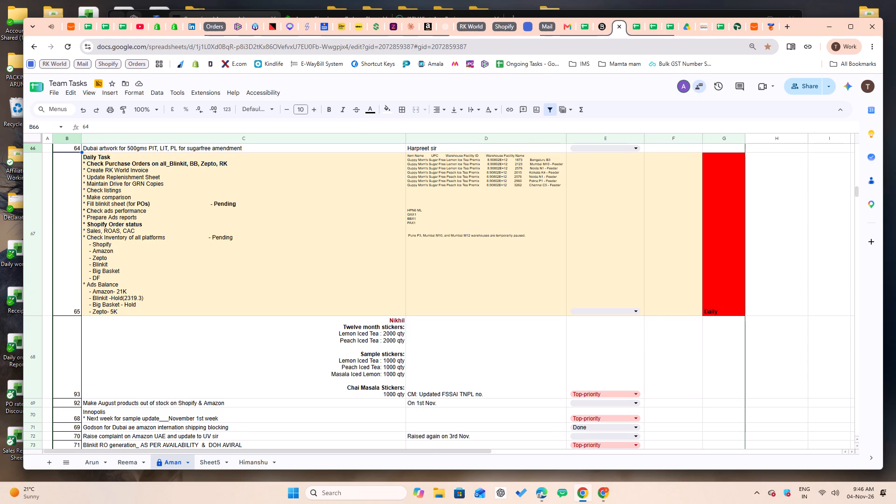
pyautogui.press('Down')
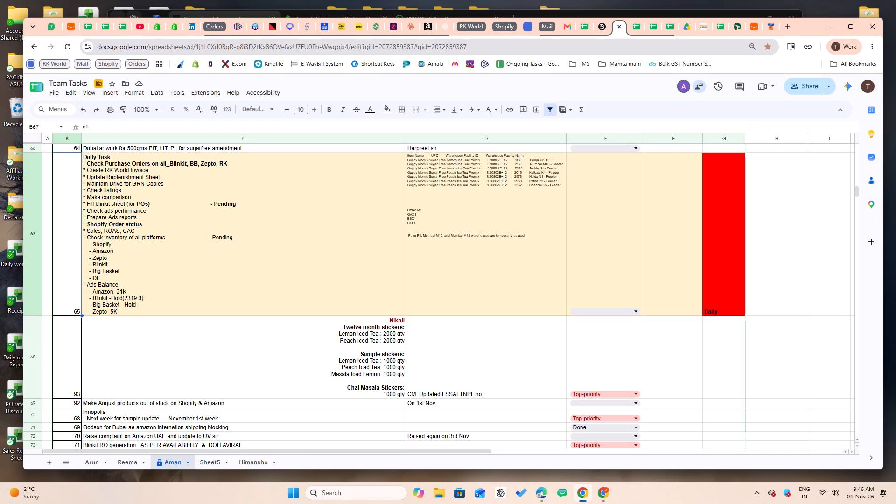
pyautogui.press('Right')
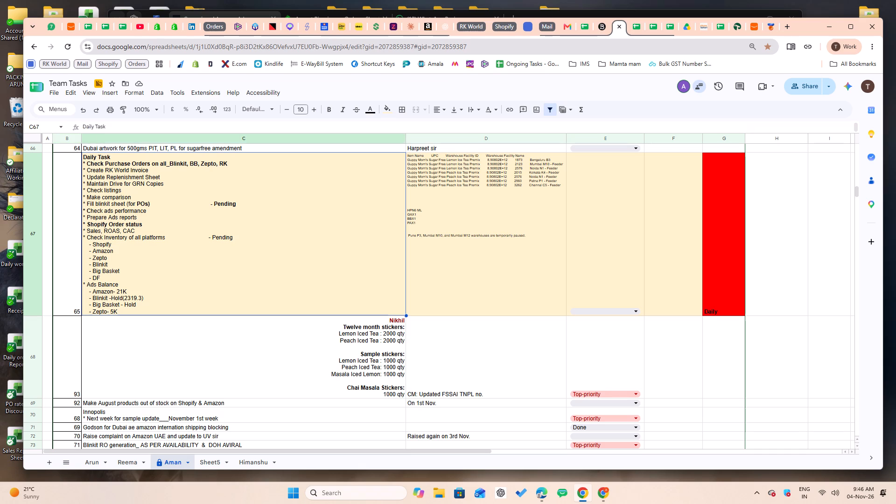
pyautogui.press('F2')
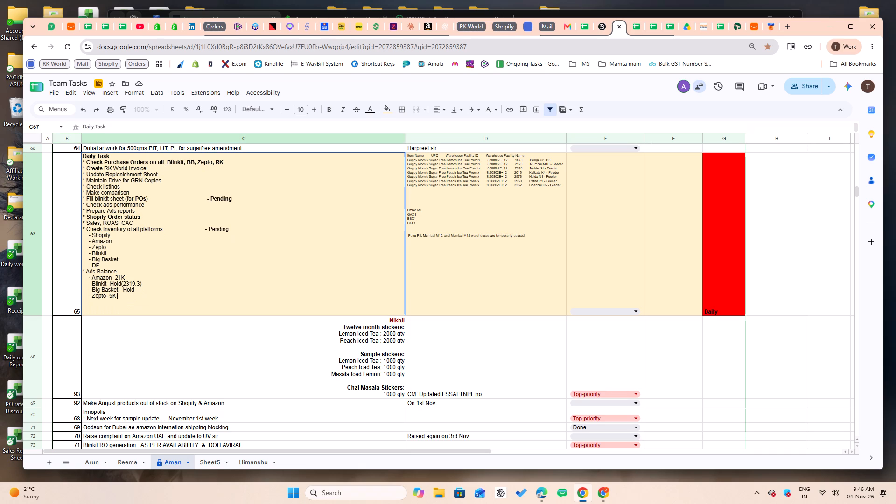
pyautogui.hotkey('ctrl', 'Up')
pyautogui.hotkey('ctrl', 'Up')
pyautogui.hotkey('ctrl', 'Up')
pyautogui.hotkey('ctrl', 'Up')
pyautogui.hotkey('ctrl', 'Up')
pyautogui.hotkey('ctrl', 'Up')
pyautogui.hotkey('ctrl', 'Up')
pyautogui.hotkey('ctrl', 'Up')
pyautogui.hotkey('ctrl', 'Up')
pyautogui.hotkey('ctrl', 'Up')
pyautogui.hotkey('ctrl', 'Up')
pyautogui.hotkey('ctrl', 'Up')
pyautogui.hotkey('ctrl', 'Up')
pyautogui.hotkey('ctrl', 'Up')
pyautogui.hotkey('ctrl', 'Up')
pyautogui.hotkey('ctrl', 'Up')
pyautogui.hotkey('ctrl', 'Up')
pyautogui.hotkey('ctrl', 'Up')
pyautogui.hotkey('ctrl', 'Up')
pyautogui.hotkey('ctrl', 'Up')
pyautogui.hotkey('ctrl', 'Up')
pyautogui.hotkey('ctrl', 'Up')
pyautogui.hotkey('ctrl', 'Up')
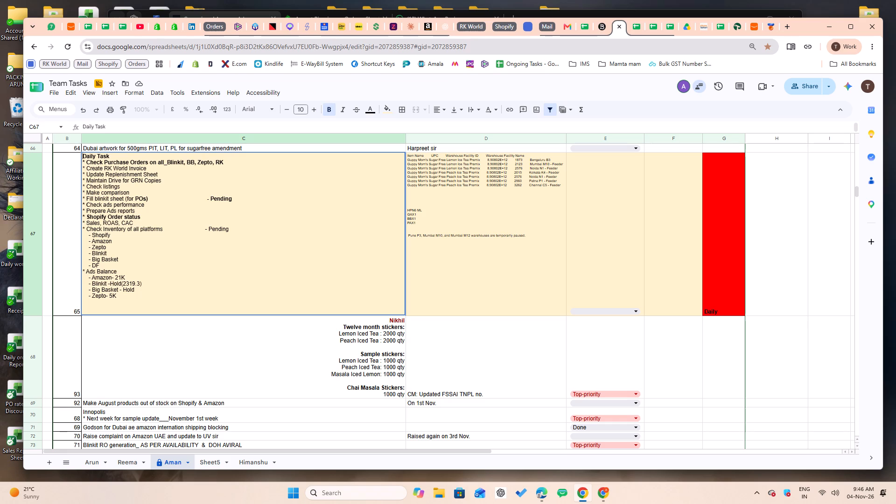
pyautogui.press('Escape')
pyautogui.press('Down')
pyautogui.press('Up')
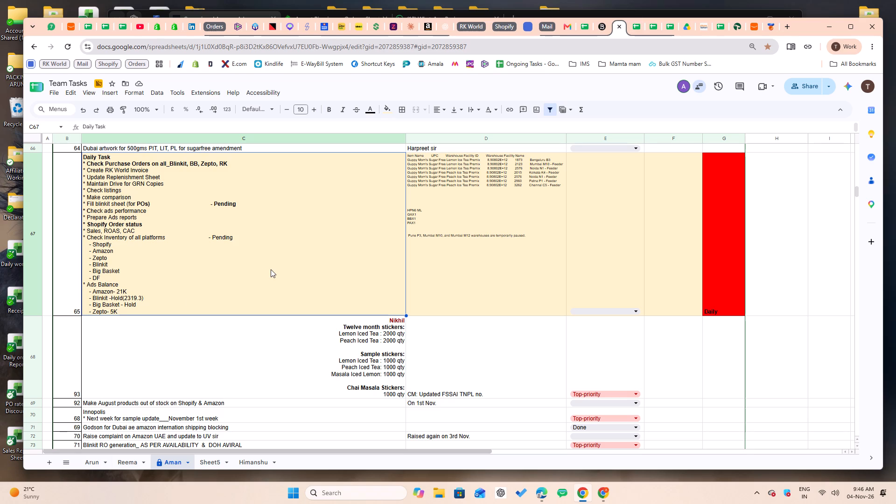
# Look over the open Amazon Vendor Central, Seller Central and BigBasket portal pages, ending back in the Team Tasks sheet.
pyautogui.click(471, 29)
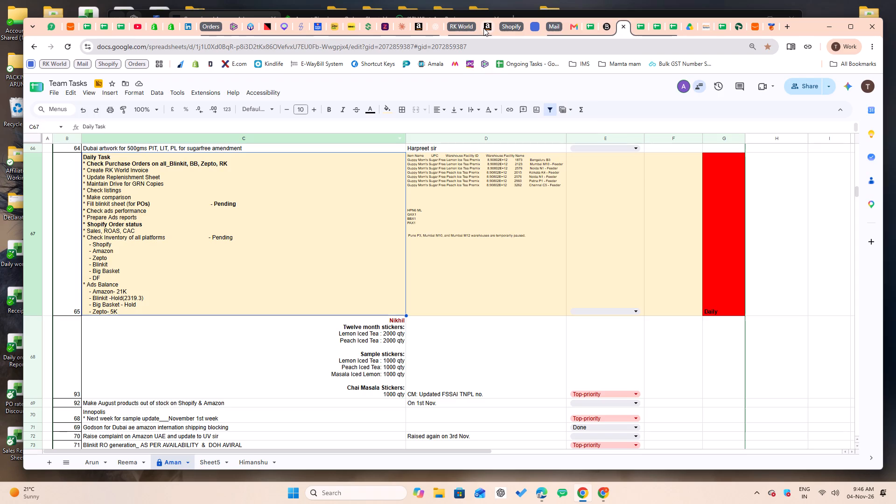
pyautogui.click(483, 28)
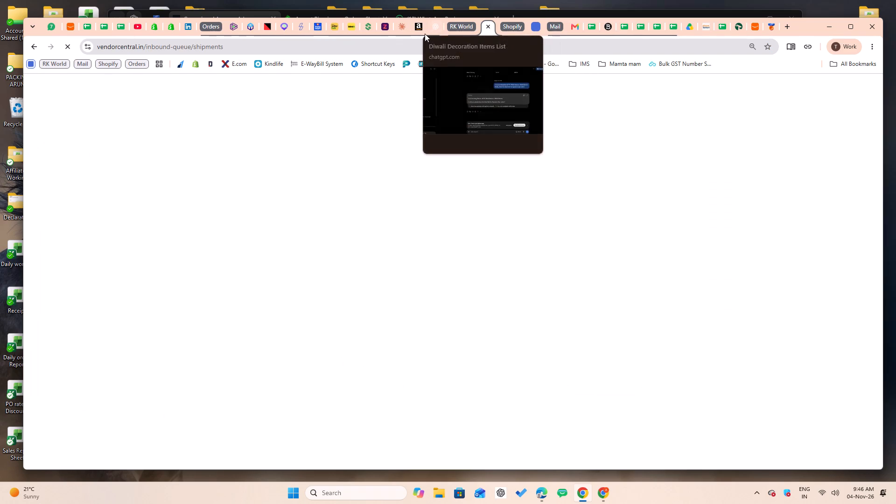
pyautogui.click(418, 32)
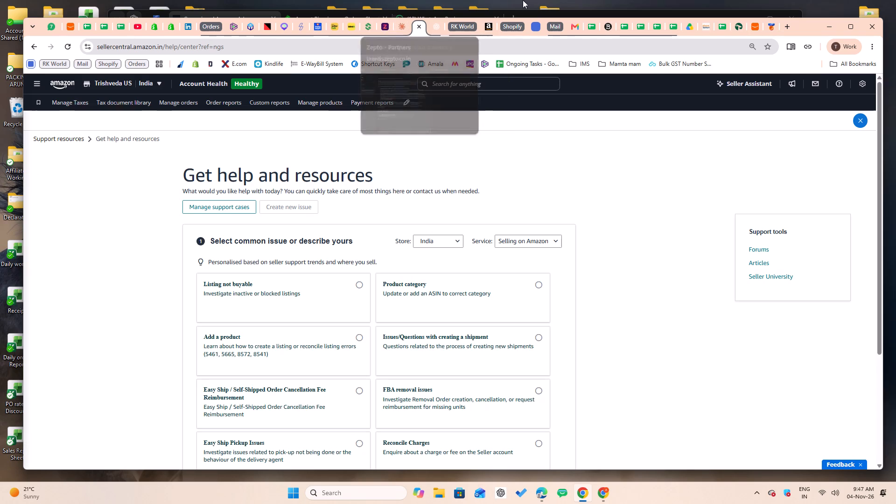
pyautogui.click(489, 23)
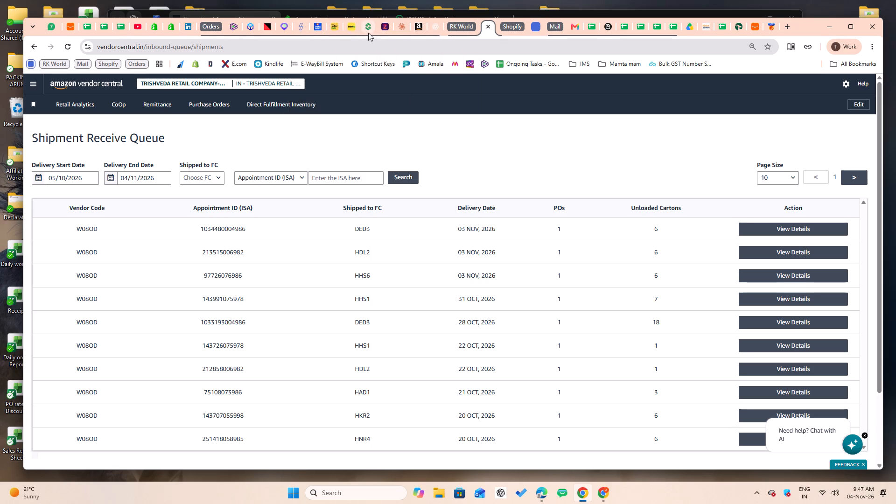
pyautogui.click(368, 33)
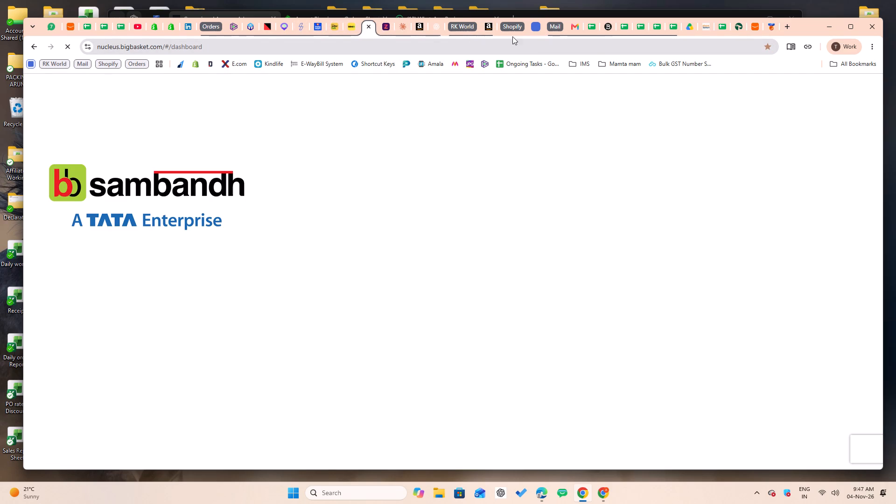
pyautogui.click(492, 30)
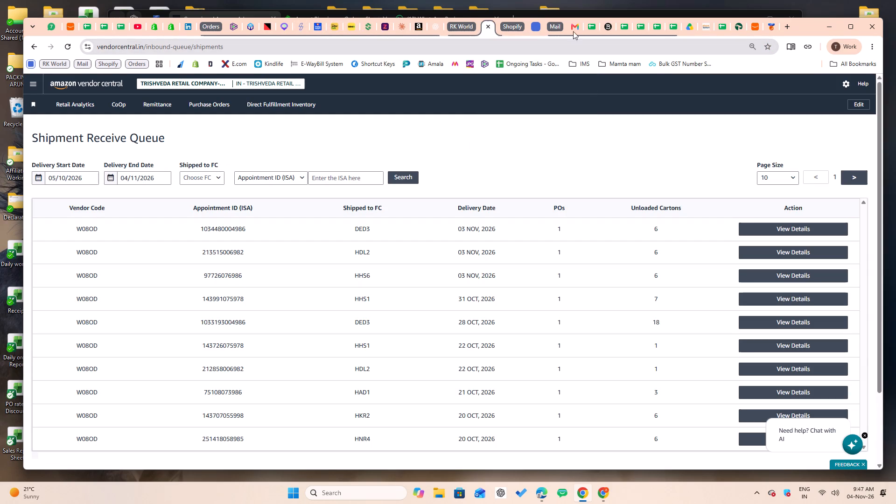
pyautogui.click(621, 28)
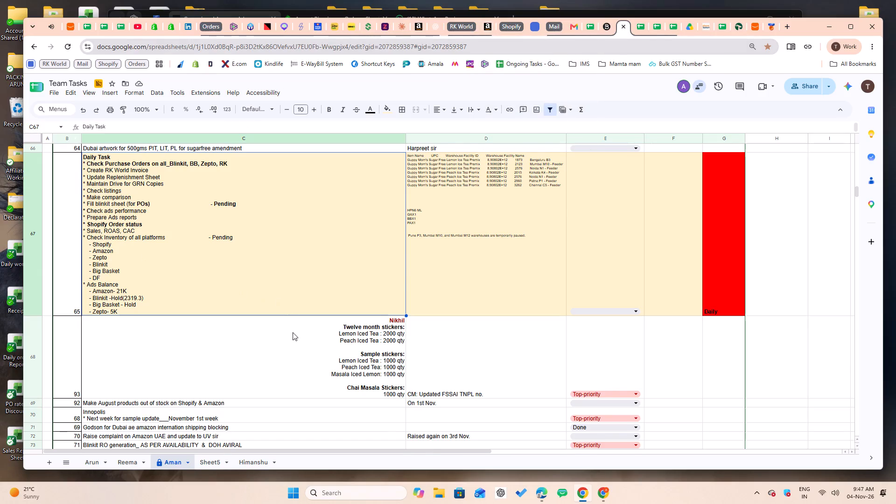
# Set the status of "Dubai artwork for 500gms PIT, LIT, PL for sugarfree amendment" to Done.
pyautogui.scroll(3, 293, 332)
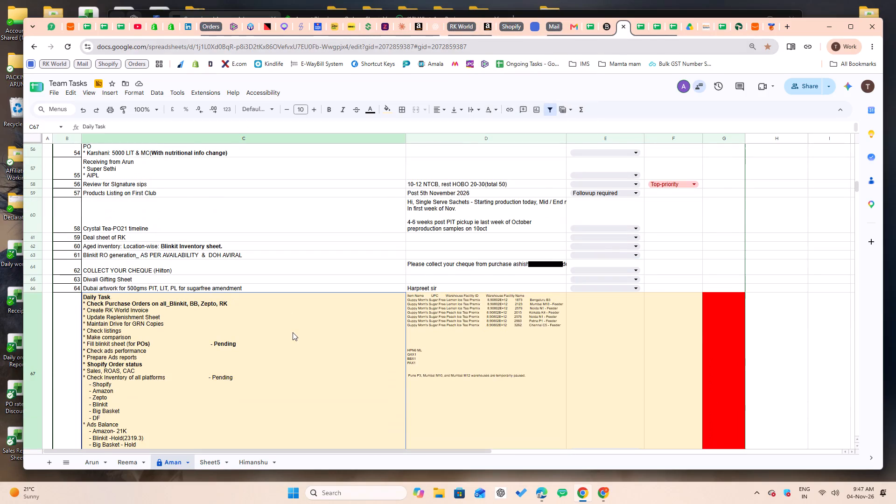
pyautogui.click(283, 287)
pyautogui.press('Right')
pyautogui.press('Right')
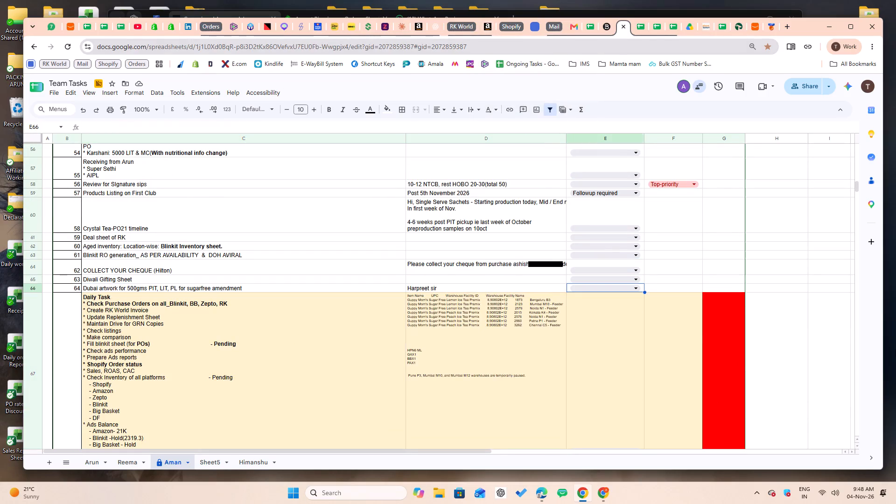
pyautogui.press('d')
pyautogui.press('Return')
# Enter "Reema" in the remarks cell of the "Diwali Gifting Sheet" task.
pyautogui.press('Up')
pyautogui.press('Left')
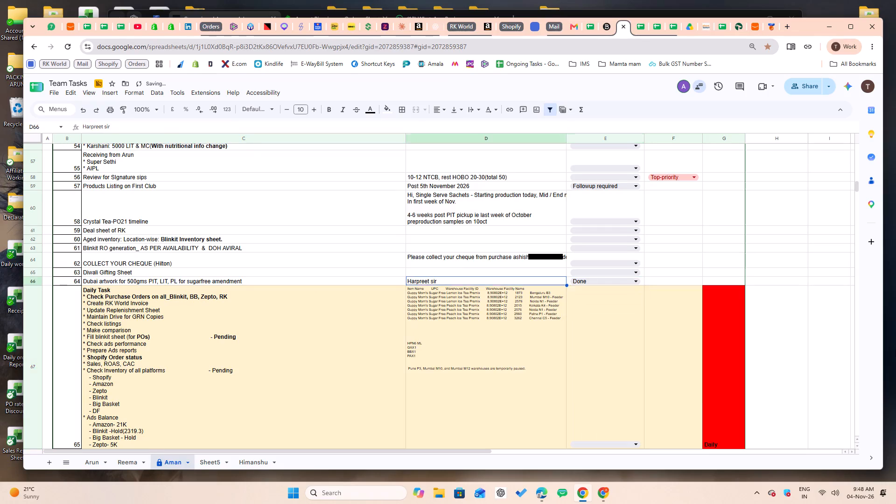
pyautogui.press('Left')
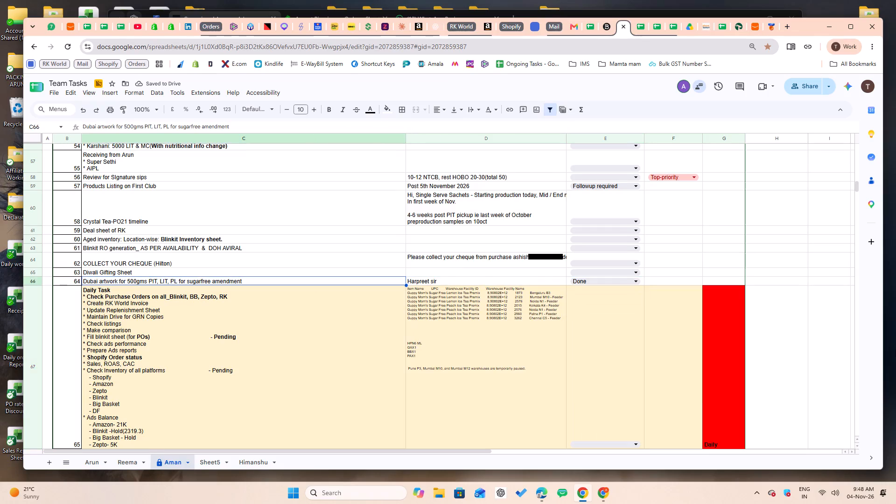
pyautogui.press('Up')
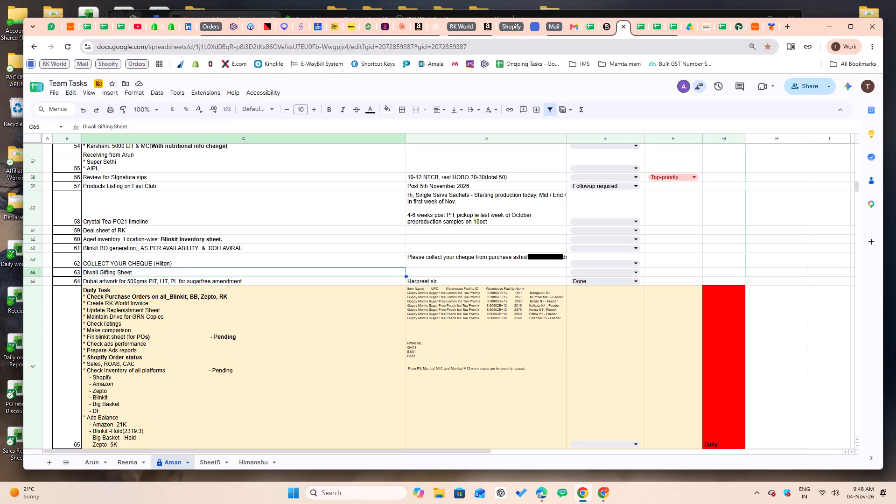
pyautogui.press('Right')
pyautogui.write('Reema')
pyautogui.press('Return')
# Add "Manoj" at the end of the existing remark for the "COLLECT YOUR CHEQUE (Hilton)" task.
pyautogui.press('Up')
pyautogui.press('Up')
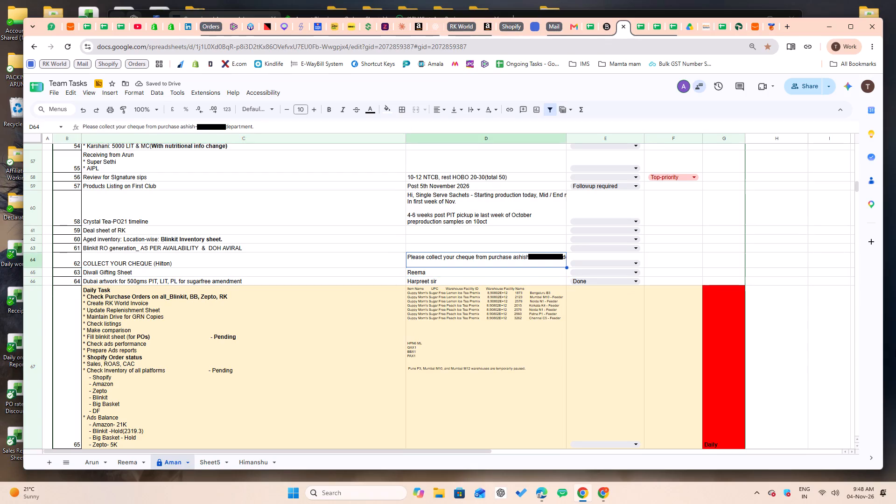
pyautogui.press('F2')
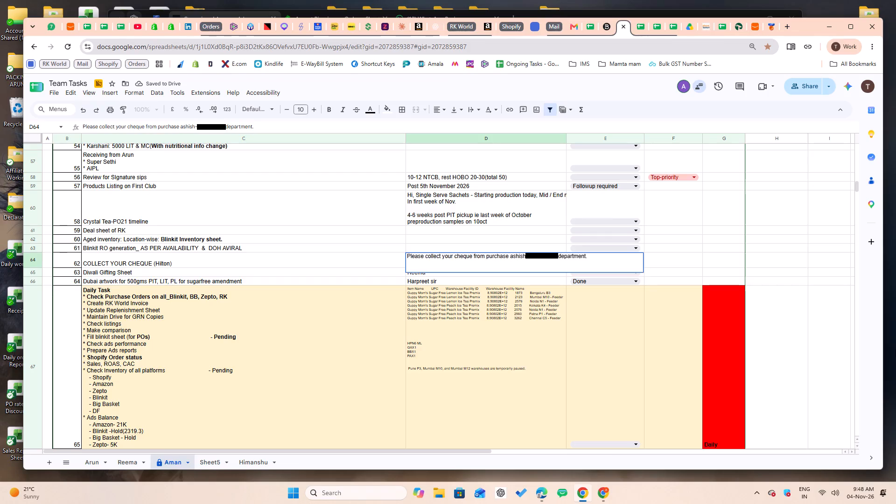
pyautogui.write('Manoj')
pyautogui.press('Return')
# Change the Sr. no. of "Products Listing on First Club" to 94.
pyautogui.press('Up')
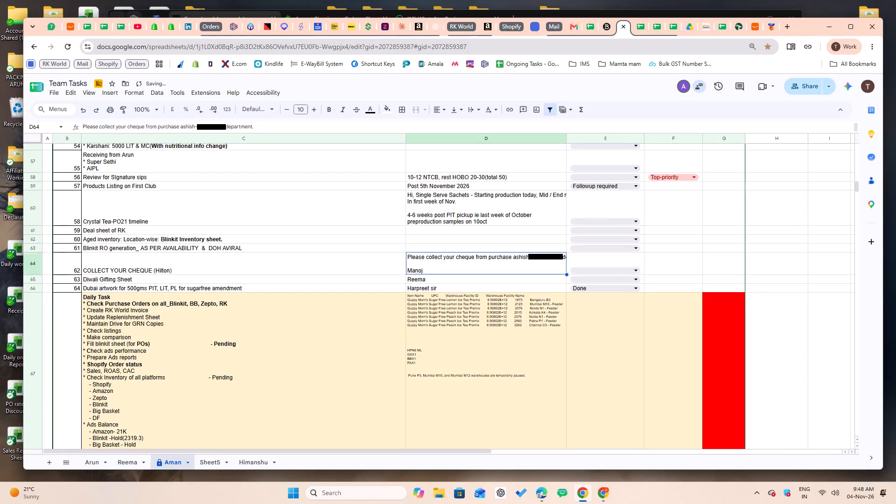
pyautogui.press('Up')
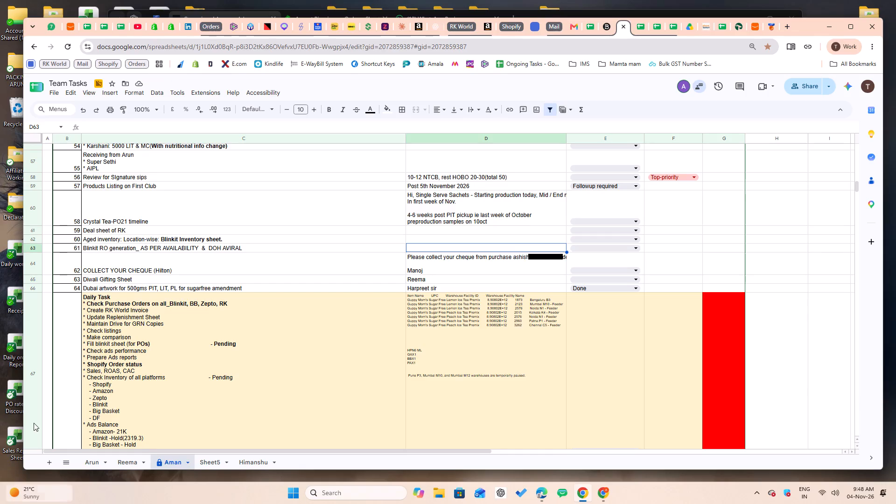
pyautogui.scroll(-7, 160, 329)
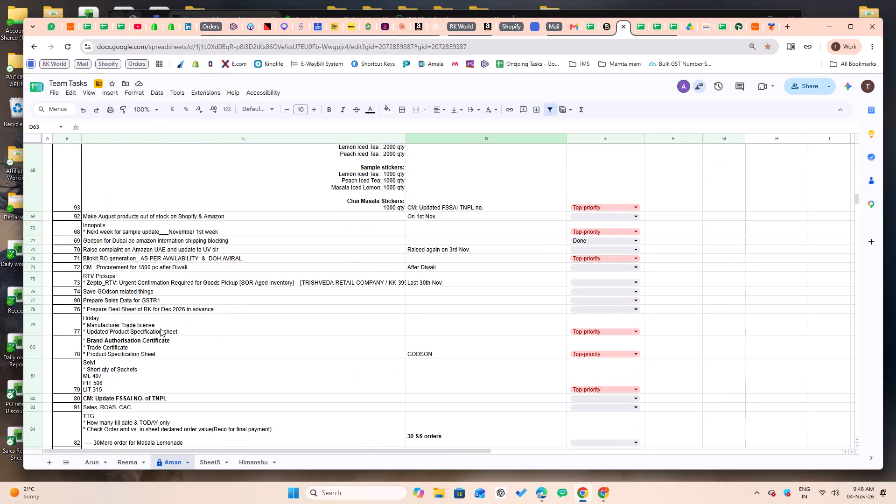
pyautogui.scroll(9, 160, 329)
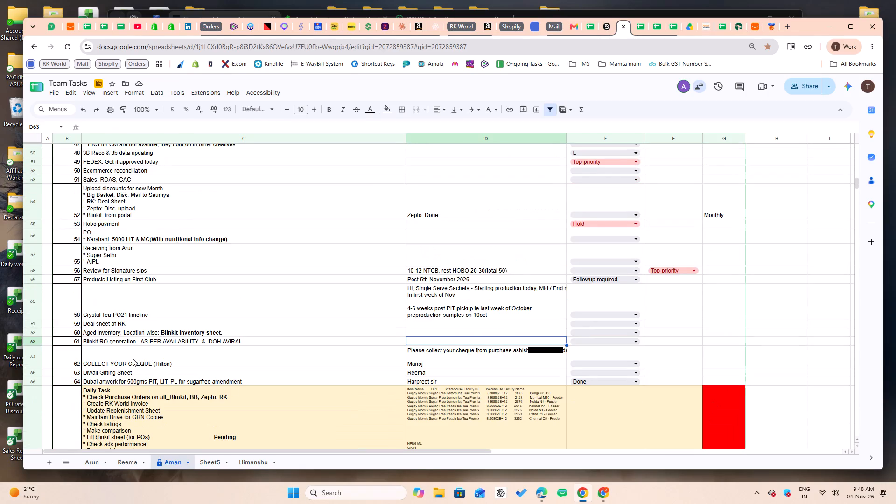
pyautogui.press('Up')
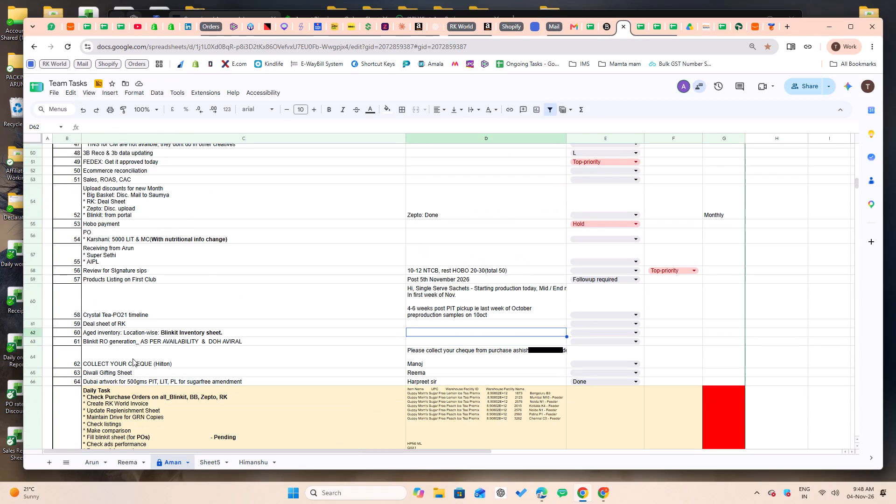
pyautogui.press('Up')
pyautogui.press('Up')
pyautogui.press('Up')
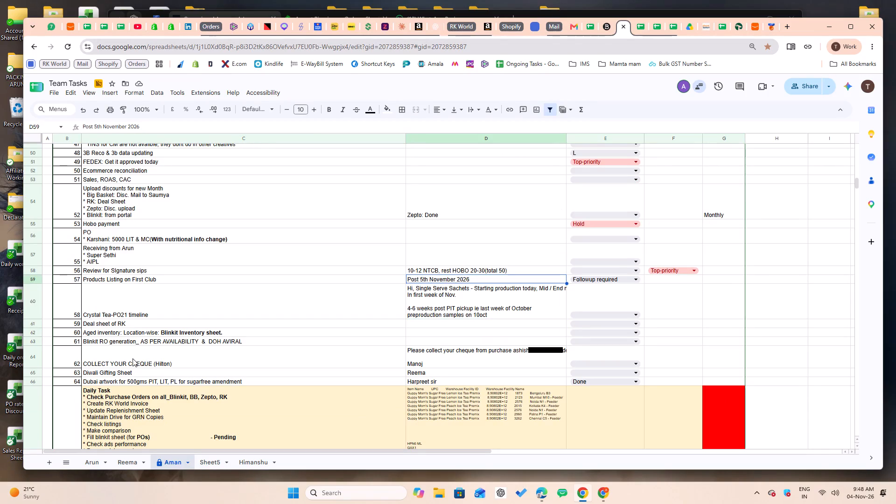
pyautogui.press('Left')
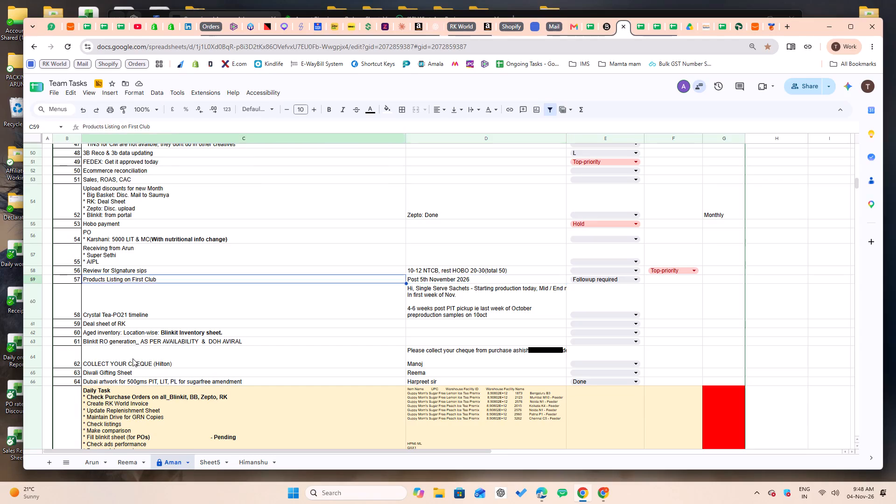
pyautogui.press('Left')
pyautogui.press('Left')
pyautogui.press('Right')
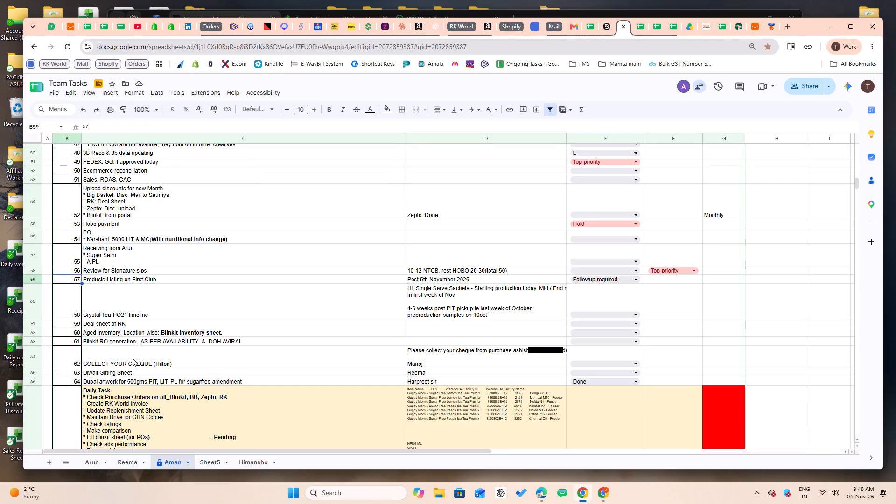
pyautogui.press('9')
pyautogui.press('4')
pyautogui.press('Up')
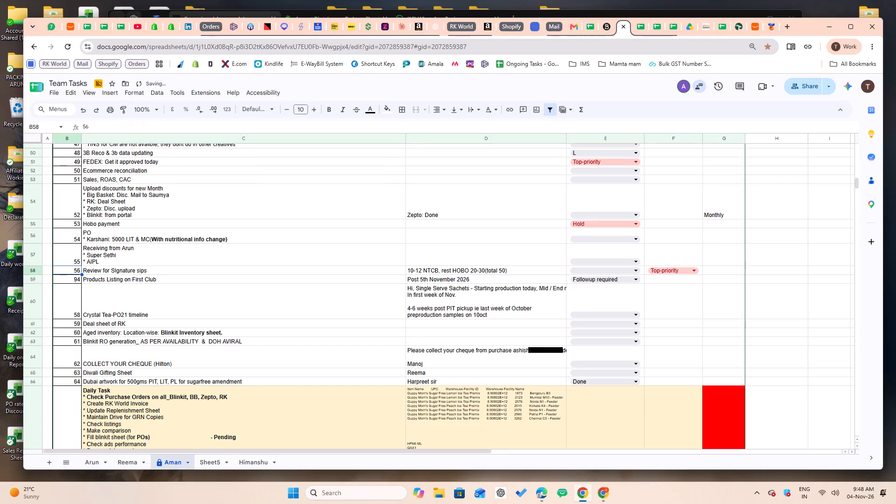
# Insert ", PIT" after "5000 LIT" in the Karshani line of the PO task.
pyautogui.press('Right')
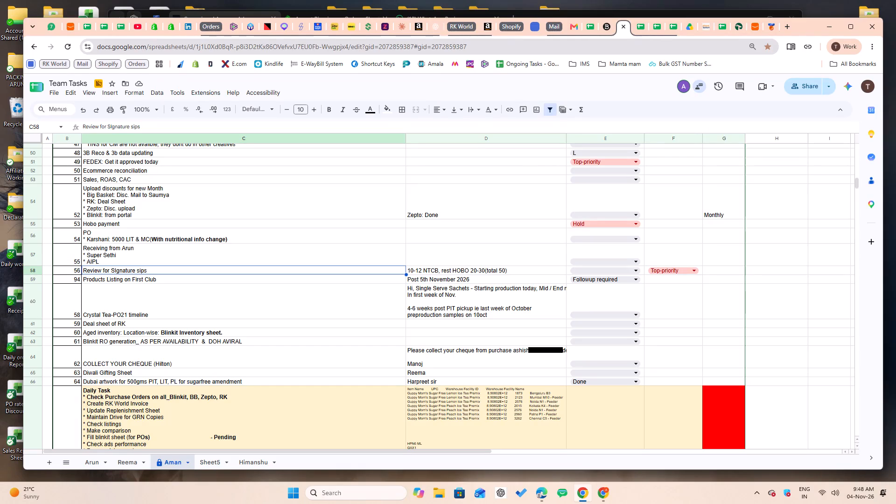
pyautogui.press('Up')
pyautogui.press('Up')
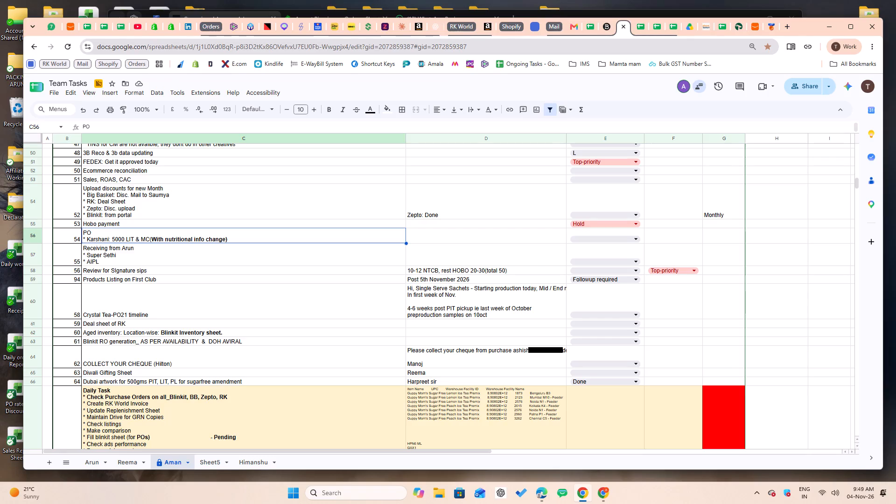
pyautogui.press('F2')
pyautogui.press('Left')
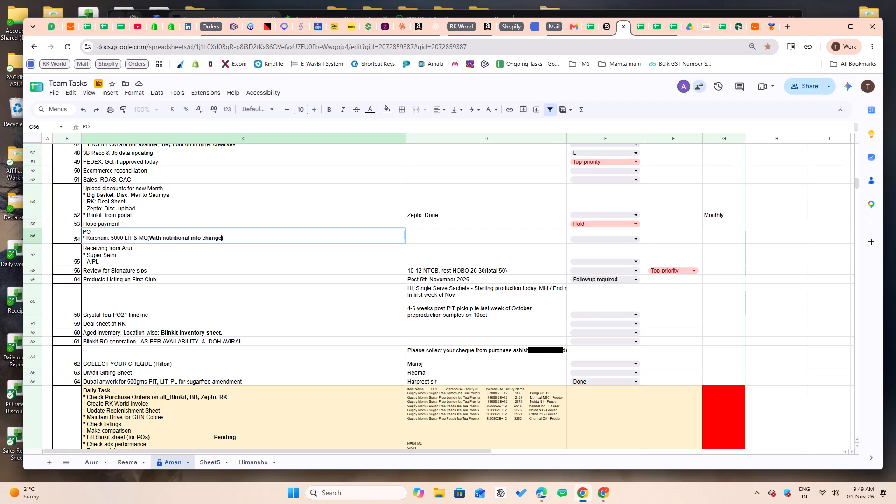
pyautogui.press('Left')
pyautogui.press('Left')
pyautogui.press('Left')
pyautogui.press('Left')
pyautogui.press('Left')
pyautogui.press('Left')
pyautogui.press('Left')
pyautogui.press('Left')
pyautogui.press('Left')
pyautogui.press('Left')
pyautogui.press('Left')
pyautogui.press('Left')
pyautogui.press('Left')
pyautogui.press('Left')
pyautogui.press('Left')
pyautogui.press('Left')
pyautogui.press('Left')
pyautogui.press('Left')
pyautogui.press('Left')
pyautogui.press('Left')
pyautogui.press('Left')
pyautogui.press('Left')
pyautogui.press('Left')
pyautogui.press('Left')
pyautogui.press('Left')
pyautogui.press('Left')
pyautogui.press('Left')
pyautogui.press('Left')
pyautogui.press('Left')
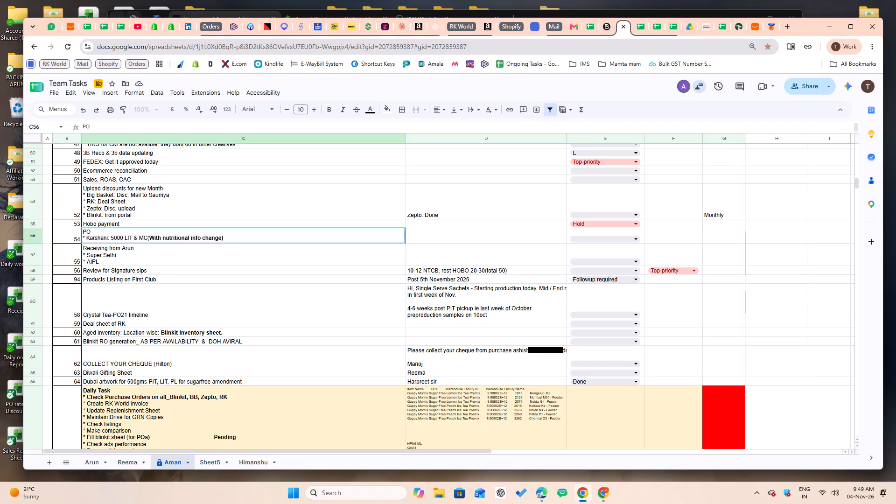
pyautogui.write(', pit')
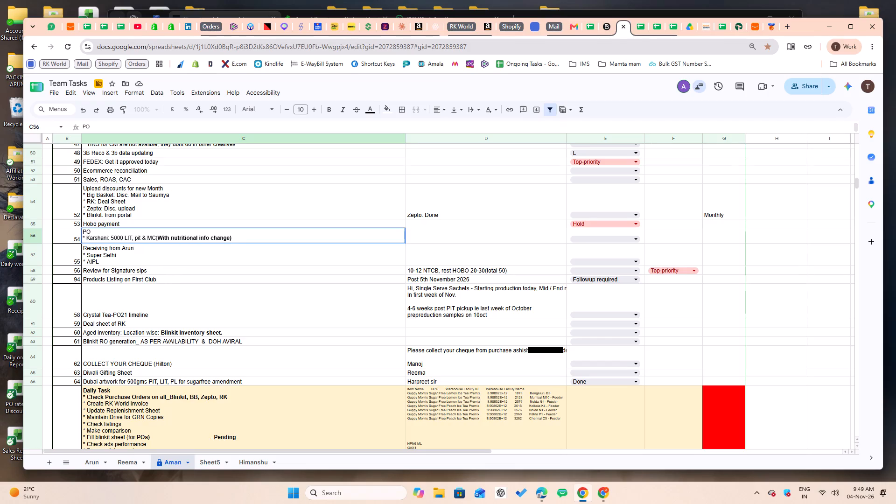
pyautogui.press('BackSpace')
pyautogui.press('BackSpace')
pyautogui.press('BackSpace')
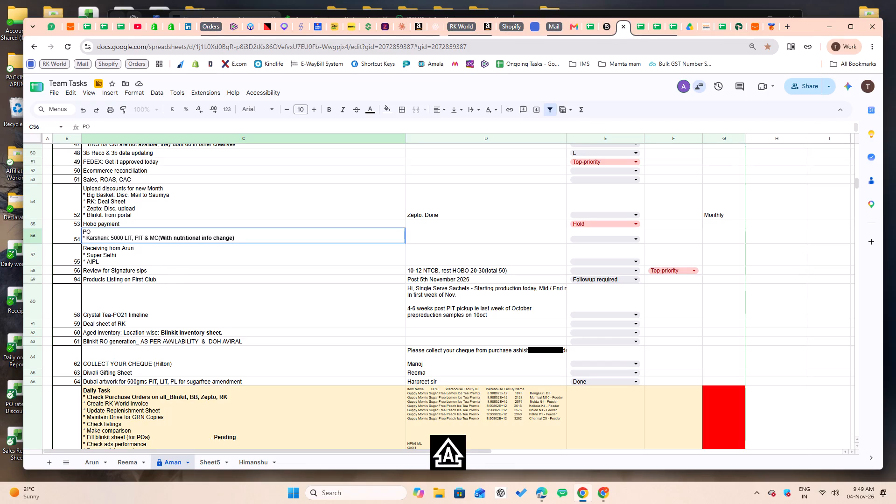
pyautogui.press('Return')
pyautogui.press('Up')
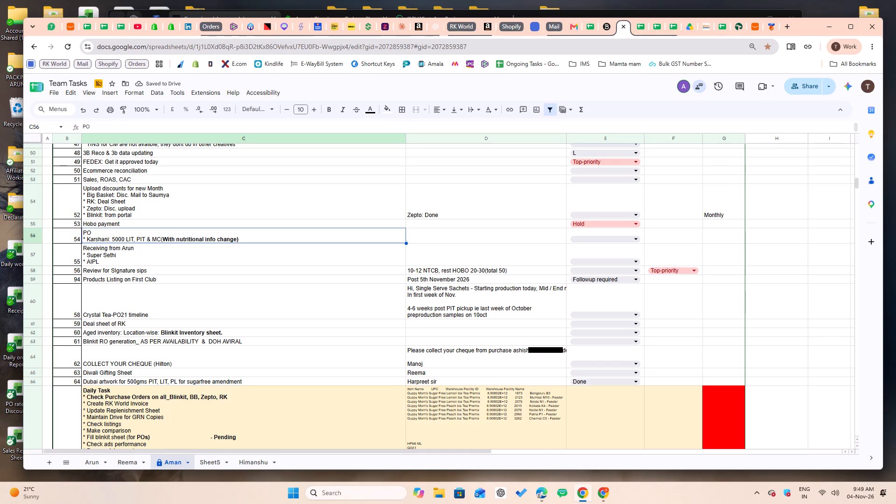
# Change the Sr. no. of the PO task with the Karshani line to 95.
pyautogui.press('Left')
pyautogui.write('95')
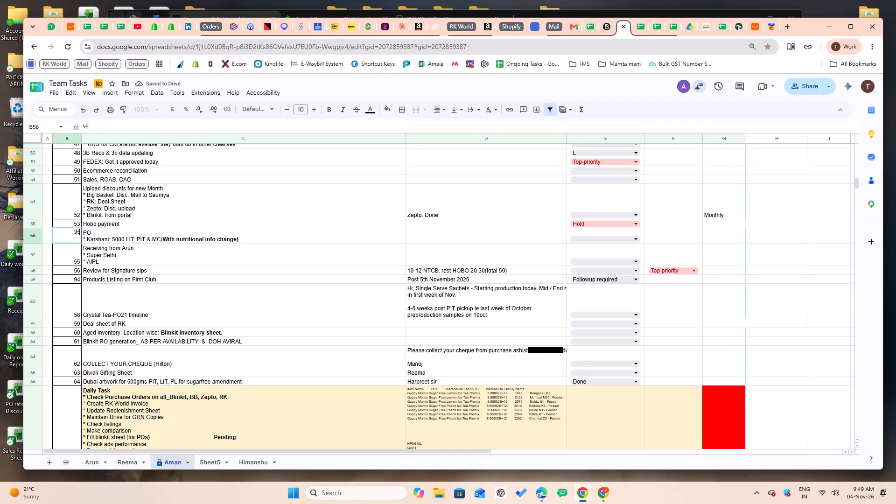
pyautogui.press('Up')
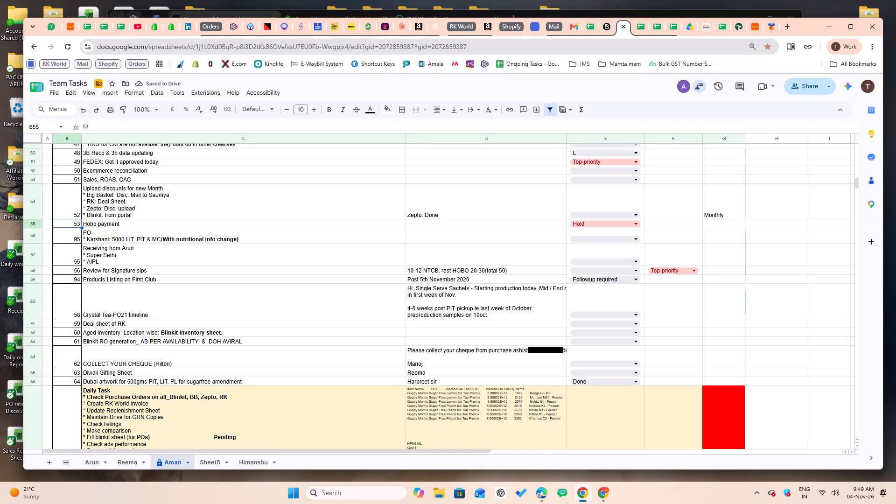
# Clear the "Zepto: Done" remark of the "Upload discounts for new Month" task.
pyautogui.press('Up')
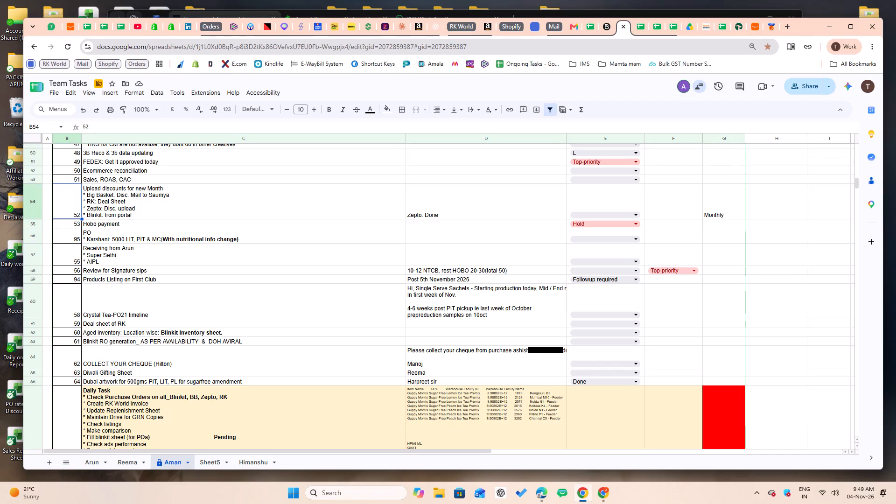
pyautogui.press('Right')
pyautogui.press('Right')
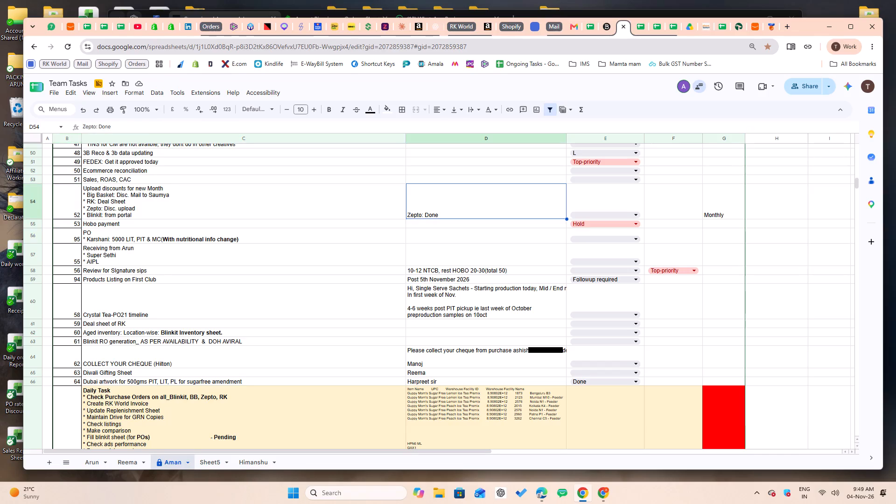
pyautogui.press('Delete')
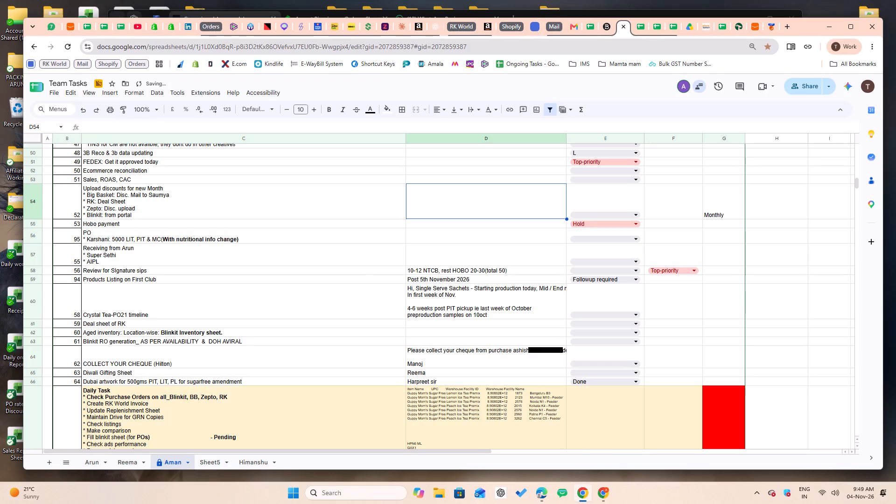
# Set the status of the "Masala chai Tins" nutritional value table task to Done.
pyautogui.press('Left')
pyautogui.press('Left')
pyautogui.press('Up')
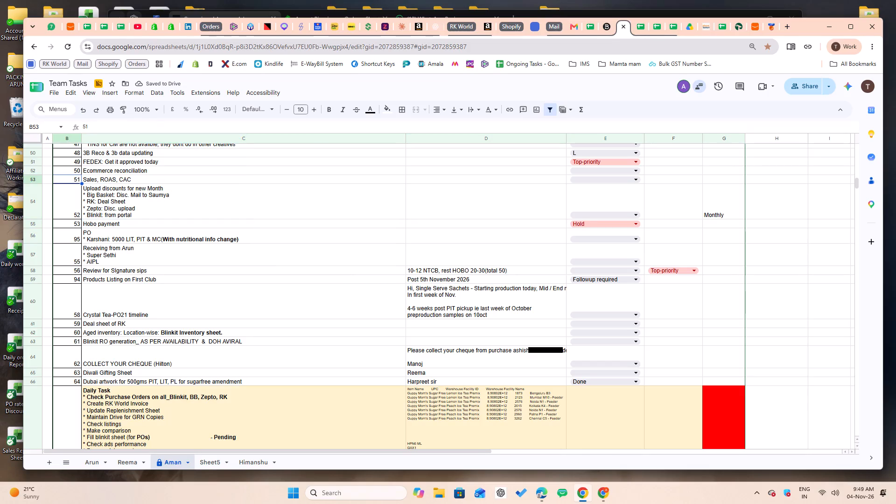
pyautogui.press('Up')
pyautogui.press('Up')
pyautogui.press('Up')
pyautogui.press('Up')
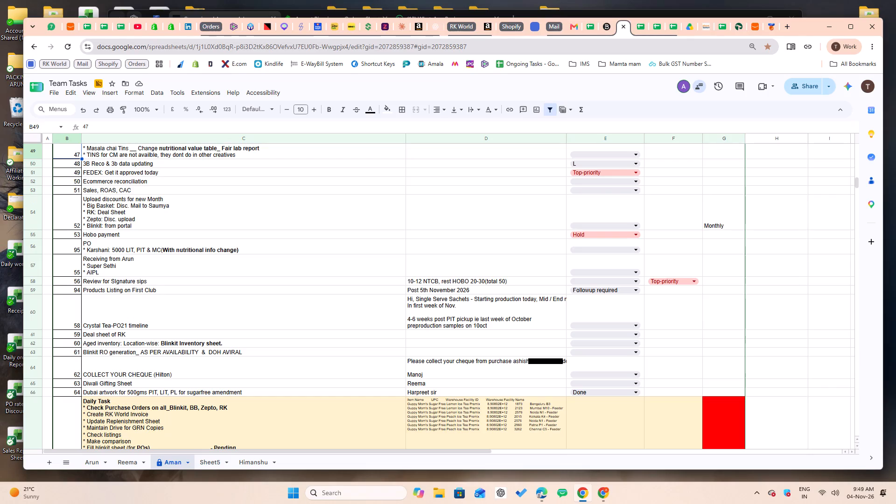
pyautogui.press('Up')
pyautogui.press('Down')
pyautogui.press('Right')
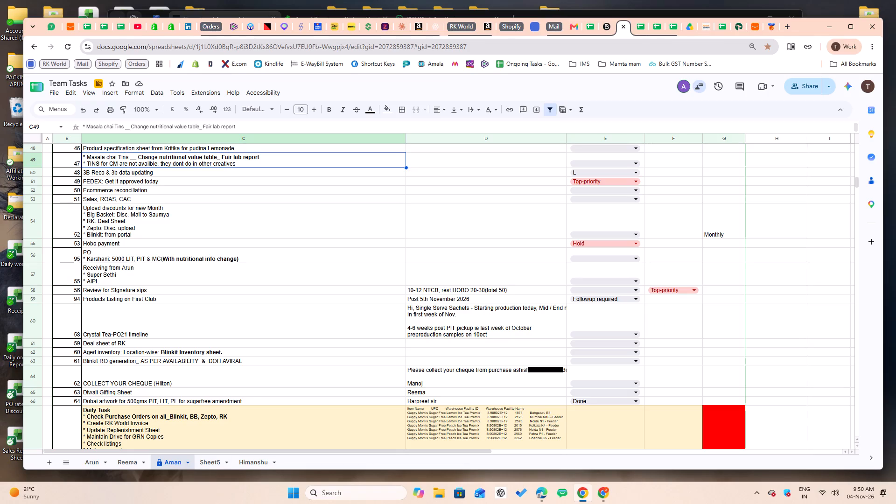
pyautogui.press('Right')
pyautogui.press('Right')
pyautogui.press('d')
pyautogui.press('Return')
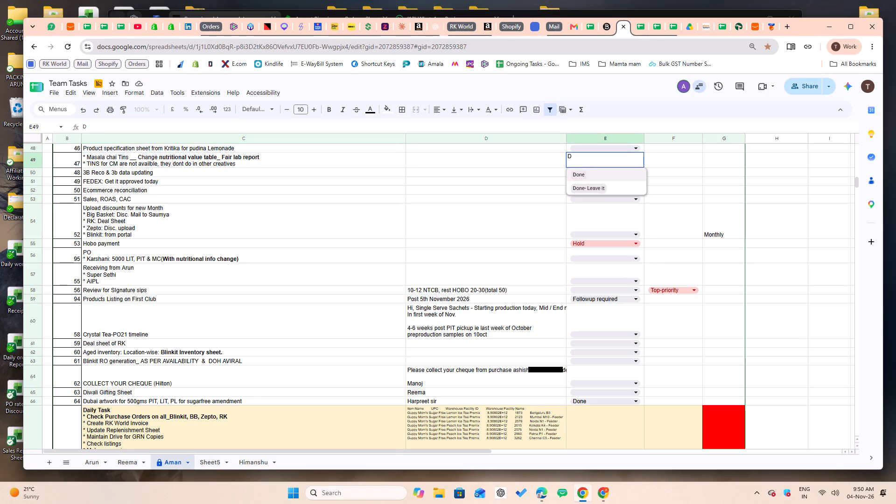
# Change the Sr. no. of "Product specification sheet from Kritika for pudina Lemonade" to 96.
pyautogui.press('Up')
pyautogui.press('Up')
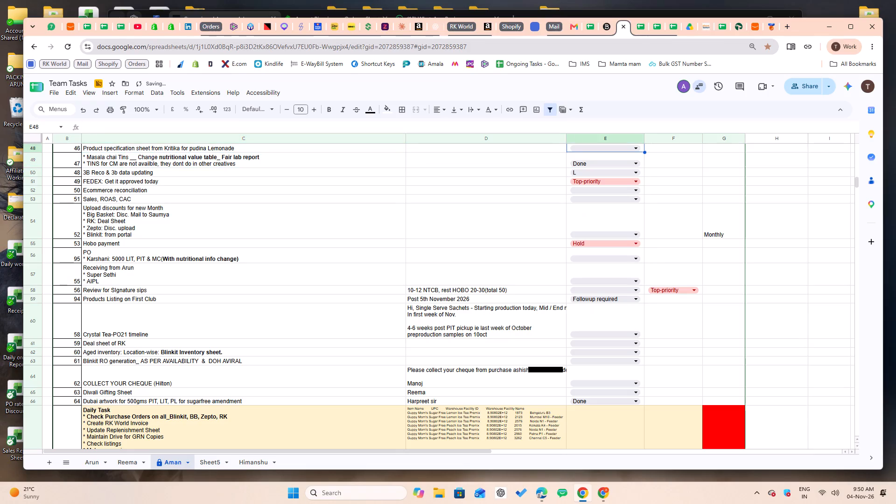
pyautogui.press('Up')
pyautogui.press('Down')
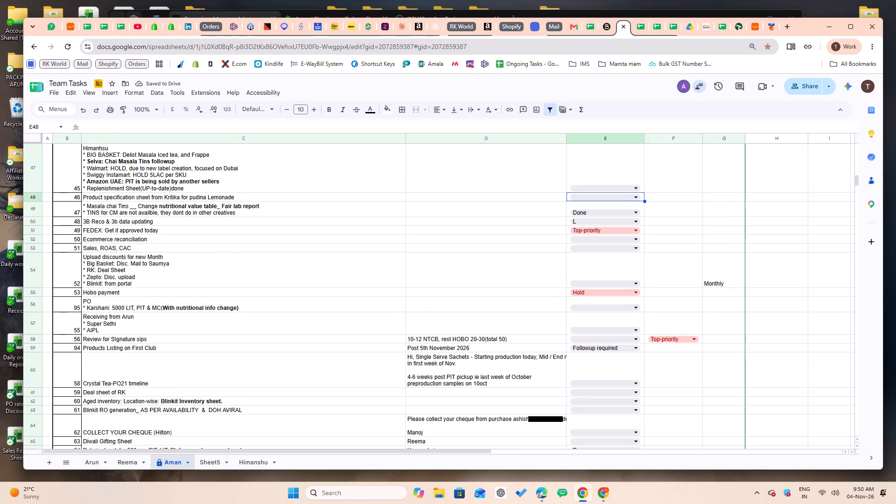
pyautogui.press('Left')
pyautogui.press('Left')
pyautogui.press('Left')
pyautogui.write('96')
pyautogui.press('Up')
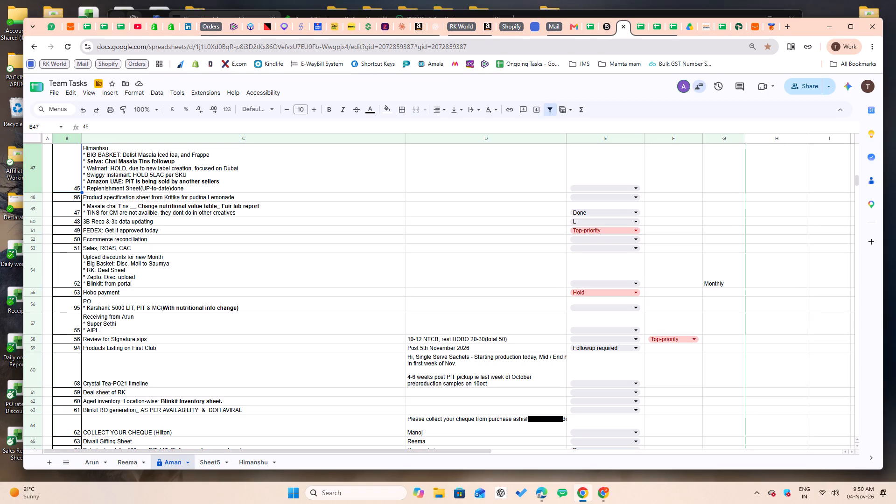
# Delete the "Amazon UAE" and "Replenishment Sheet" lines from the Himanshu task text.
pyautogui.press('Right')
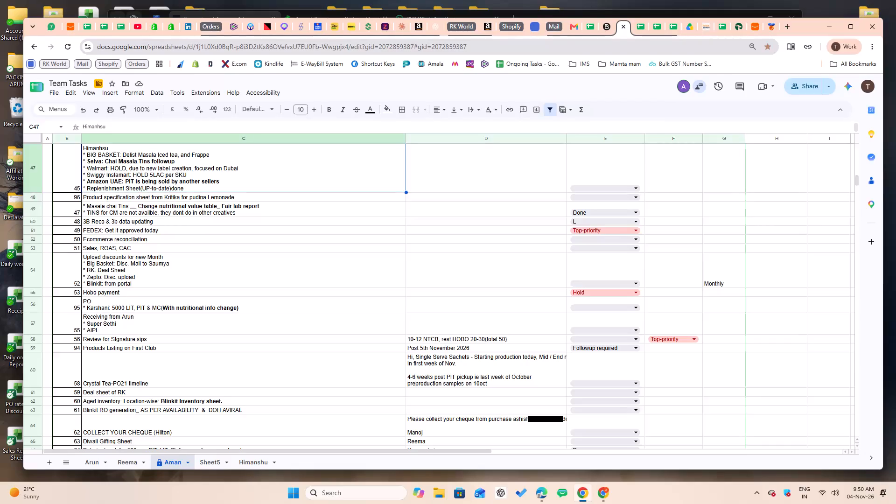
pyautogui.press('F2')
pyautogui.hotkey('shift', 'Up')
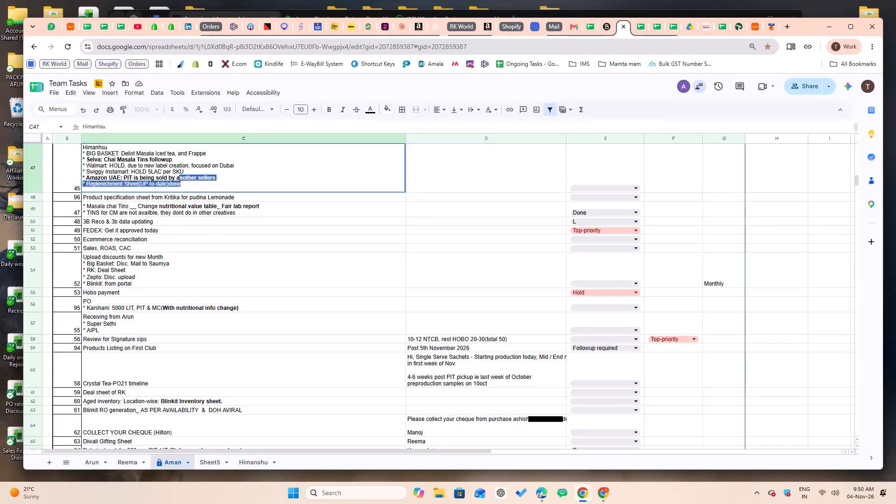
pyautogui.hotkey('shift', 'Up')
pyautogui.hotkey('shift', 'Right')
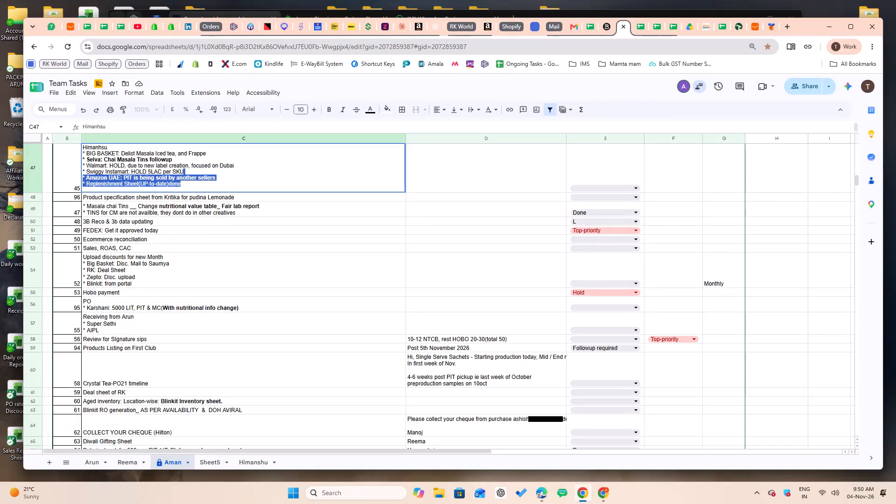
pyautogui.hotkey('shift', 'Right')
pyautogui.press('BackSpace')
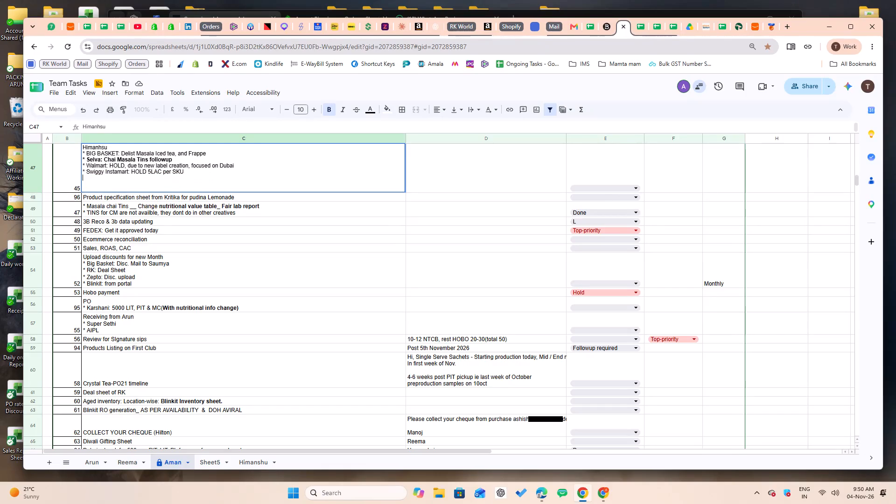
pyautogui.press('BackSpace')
# Cut the four lines from "BIG BASKET" to "Swiggy Instamart" out of the Himanshu task, and undo the edit of that cell.
pyautogui.press('Up')
pyautogui.press('Up')
pyautogui.press('Up')
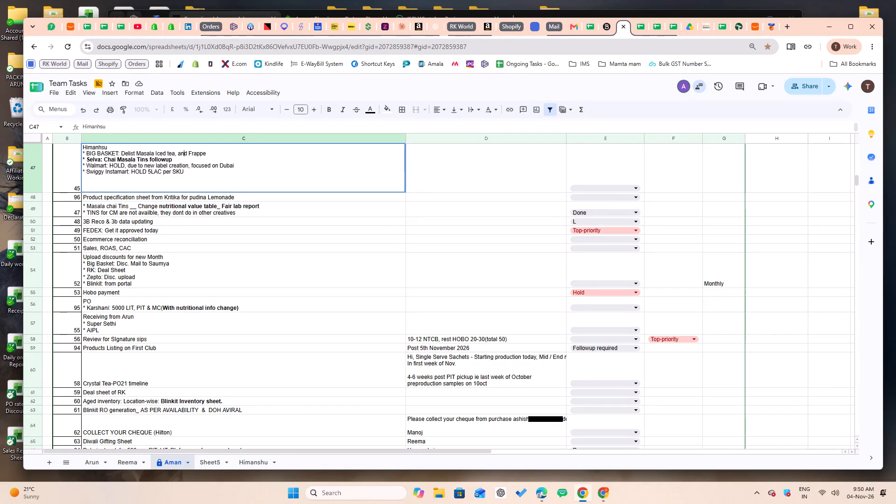
pyautogui.press('Up')
pyautogui.hotkey('ctrl', 'Left')
pyautogui.hotkey('ctrl', 'Left')
pyautogui.hotkey('ctrl', 'Down')
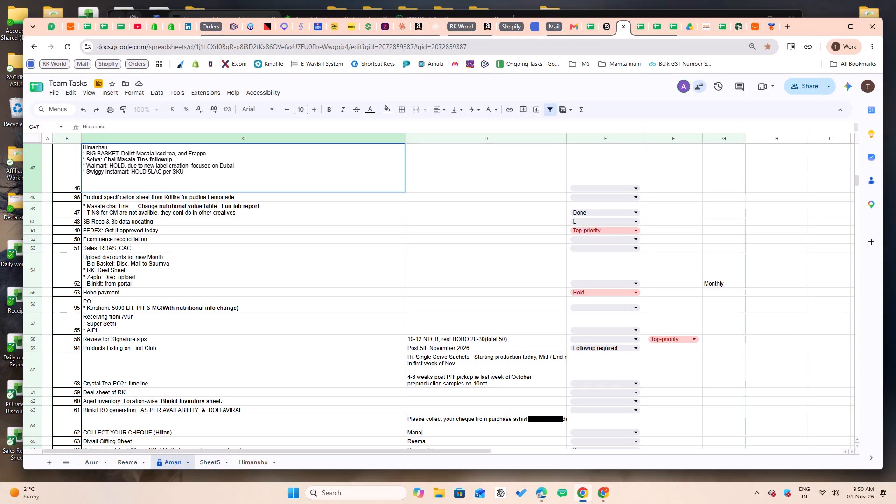
pyautogui.hotkey('shift', 'Down')
pyautogui.hotkey('shift', 'Down')
pyautogui.hotkey('shift', 'Down')
pyautogui.hotkey('shift', 'Down')
pyautogui.hotkey('ctrl', 'x')
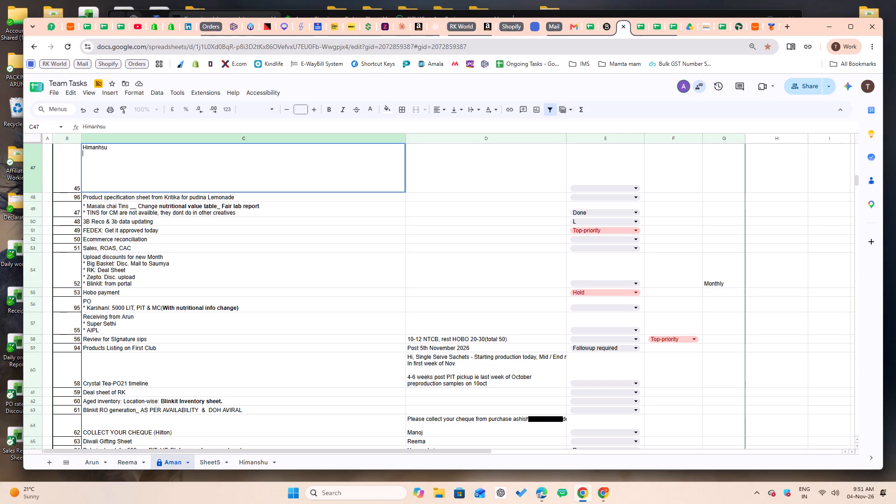
pyautogui.press('Return')
pyautogui.press('Up')
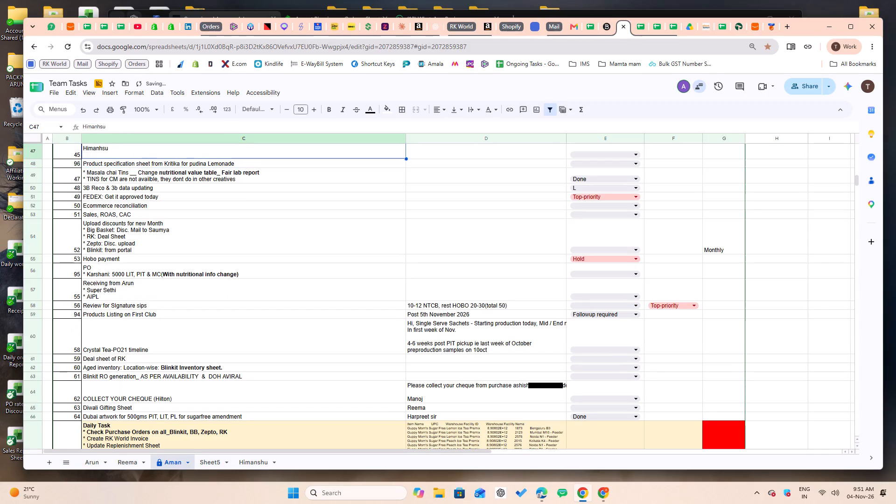
pyautogui.hotkey('ctrl', 'z')
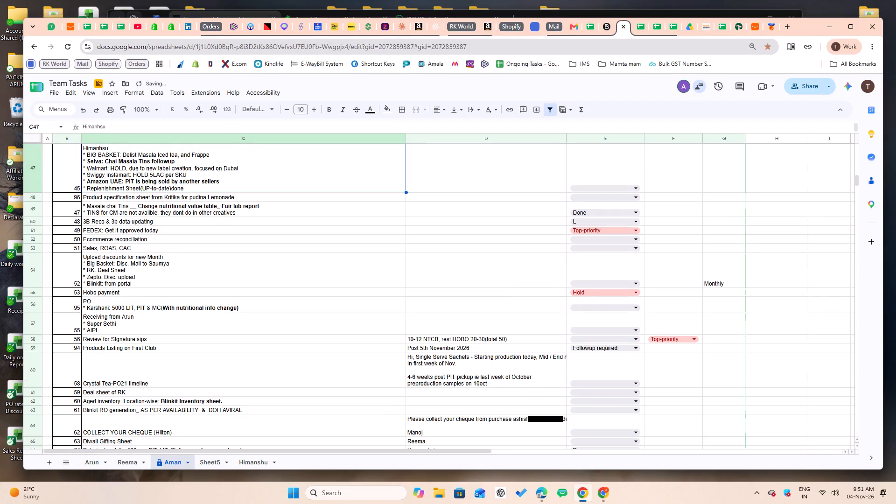
# Paste the cut lines at the end of the Daily Task text, after a blank line below "Zepto- 5K".
pyautogui.scroll(-5, 141, 293)
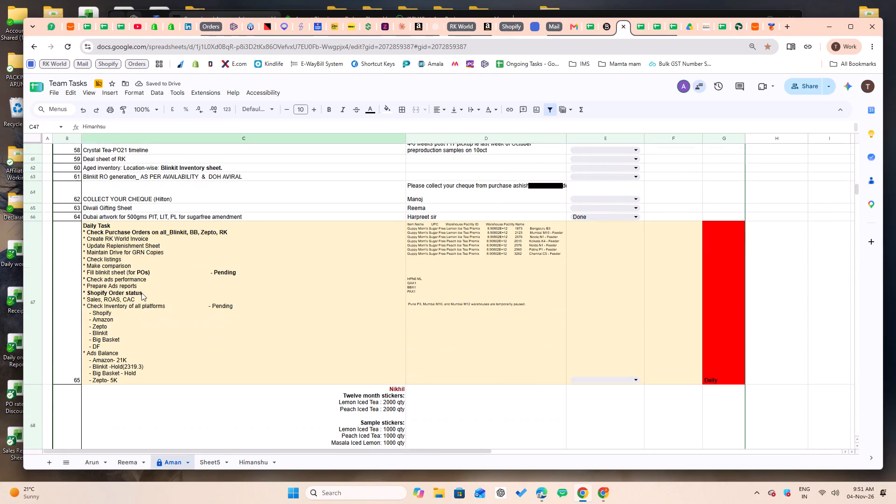
pyautogui.doubleClick(192, 329)
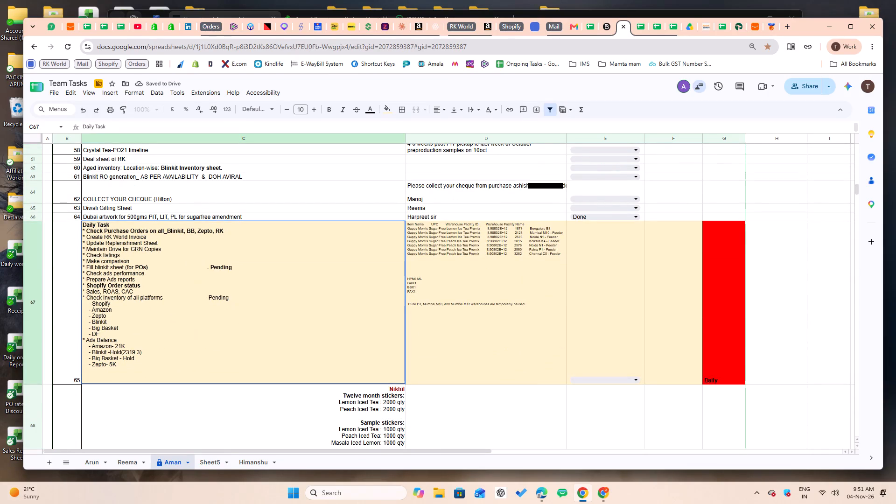
pyautogui.hotkey('ctrl', 'Return')
pyautogui.hotkey('ctrl', 'Return')
pyautogui.hotkey('ctrl', 'v')
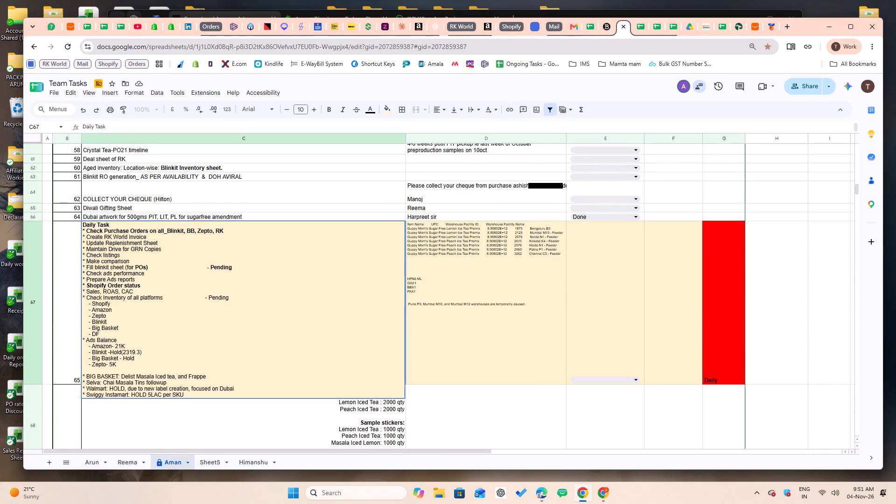
# Italicize the four lines from "BIG BASKET" to "Swiggy Instamart" at the end of the Daily Task text.
pyautogui.hotkey('shift', 'Up')
pyautogui.hotkey('shift', 'Up')
pyautogui.hotkey('shift', 'Up')
pyautogui.hotkey('shift', 'Up')
pyautogui.hotkey('shift', 'Down')
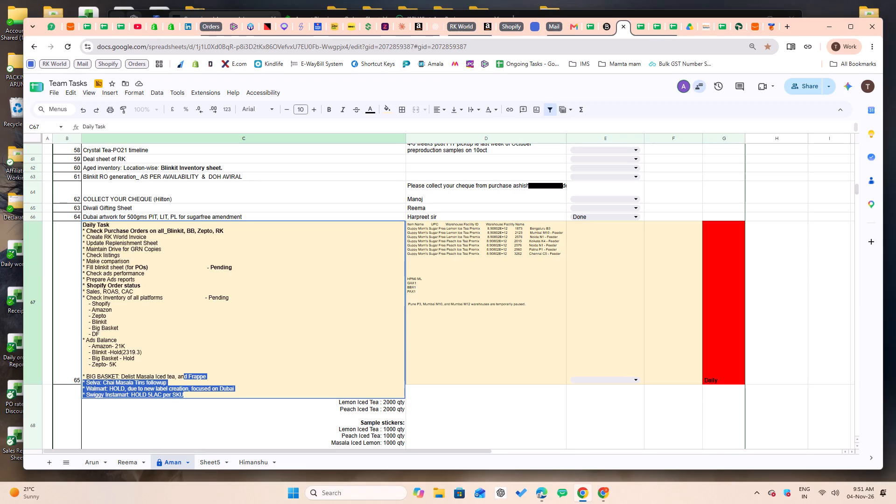
pyautogui.hotkey('shift', 'Left')
pyautogui.hotkey('shift', 'Left')
pyautogui.hotkey('shift', 'Left')
pyautogui.hotkey('shift', 'Left')
pyautogui.hotkey('shift', 'Left')
pyautogui.hotkey('ctrl', 'shift', 'Up')
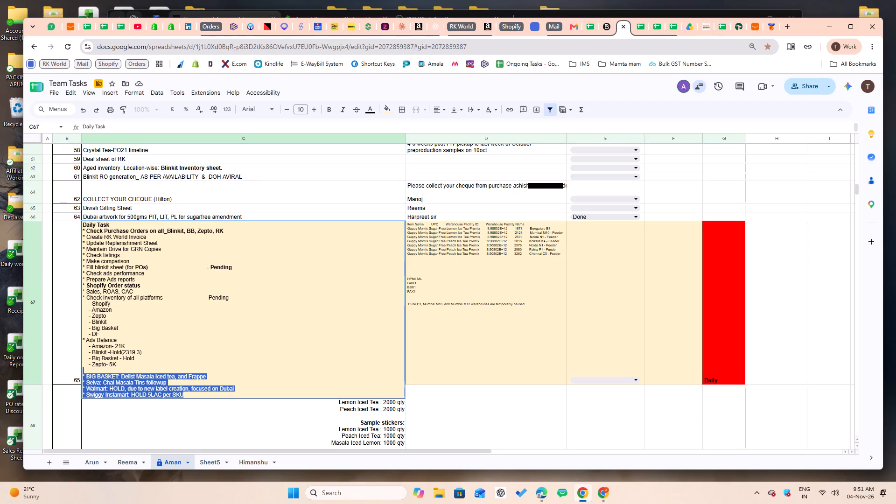
pyautogui.hotkey('shift', 'Down')
pyautogui.hotkey('shift', 'Up')
pyautogui.hotkey('shift', 'Right')
pyautogui.hotkey('ctrl', 'i')
pyautogui.press('Return')
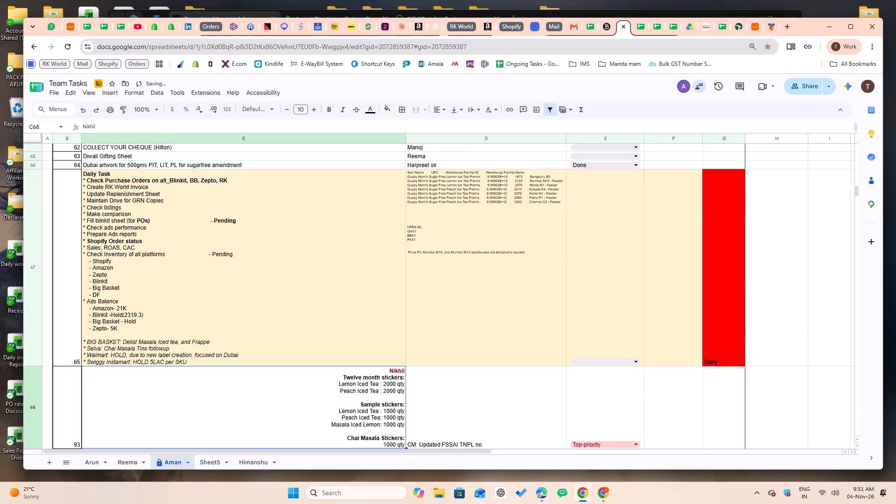
# Set the status of the Himanshu task that starts with the "BIG BASKET" line to Done.
pyautogui.press('Up')
pyautogui.press('Up')
pyautogui.press('Up')
pyautogui.press('Up')
pyautogui.press('Up')
pyautogui.press('Up')
pyautogui.press('Up')
pyautogui.press('Up')
pyautogui.press('Up')
pyautogui.press('Up')
pyautogui.press('Up')
pyautogui.press('Up')
pyautogui.press('Up')
pyautogui.press('Up')
pyautogui.press('Up')
pyautogui.press('Up')
pyautogui.press('Up')
pyautogui.press('Up')
pyautogui.press('Up')
pyautogui.press('Up')
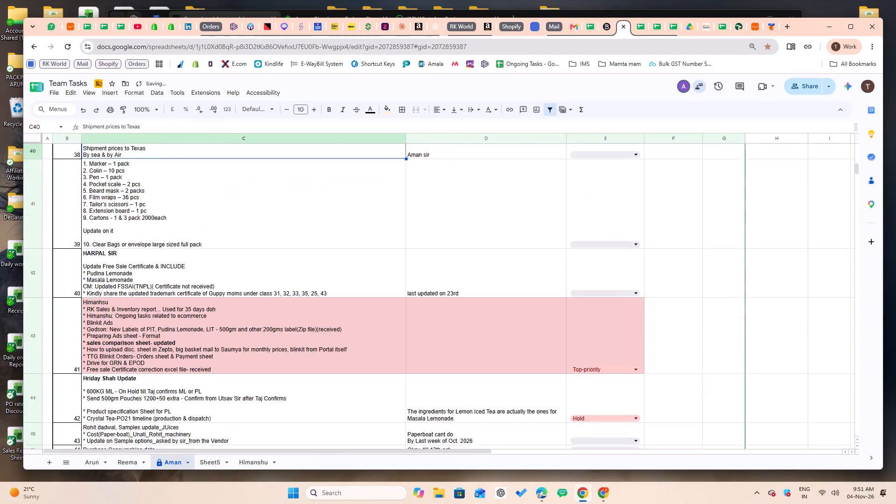
pyautogui.press('Down')
pyautogui.press('Down')
pyautogui.press('Down')
pyautogui.press('Down')
pyautogui.press('Down')
pyautogui.press('Down')
pyautogui.press('Down')
pyautogui.press('Down')
pyautogui.press('Down')
pyautogui.press('Down')
pyautogui.press('Down')
pyautogui.press('Down')
pyautogui.press('Down')
pyautogui.press('Down')
pyautogui.press('Down')
pyautogui.press('Down')
pyautogui.press('Down')
pyautogui.press('Down')
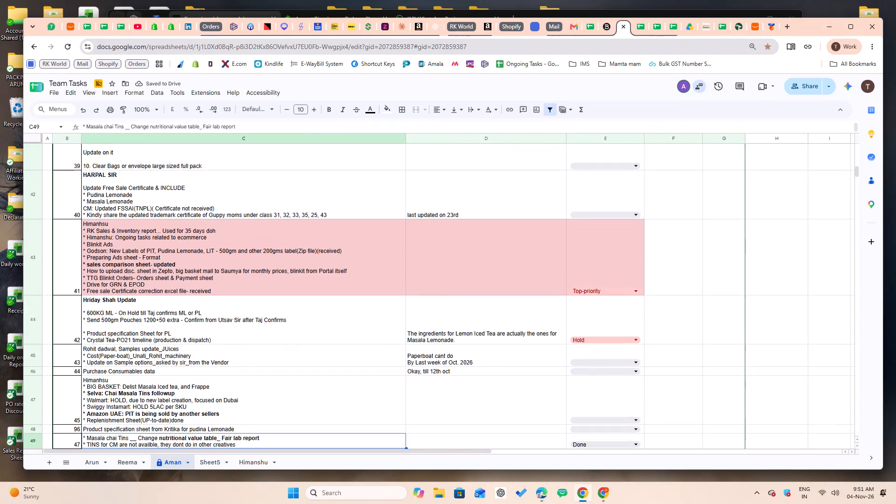
pyautogui.press('Up')
pyautogui.press('Up')
pyautogui.press('Up')
pyautogui.press('Right')
pyautogui.press('Right')
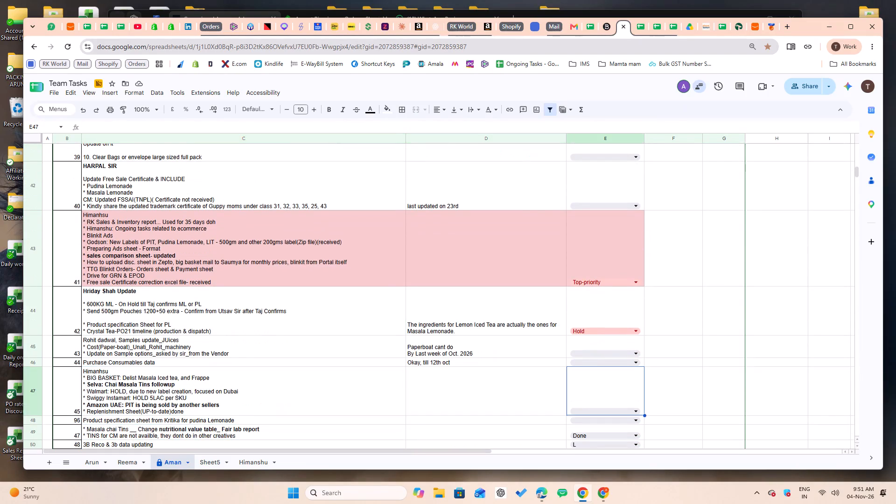
pyautogui.press('d')
pyautogui.press('Return')
# Change the Sr. no. of "Purchase Consumables data" to 96 and of the "Samples update_JUices" task above it to 97.
pyautogui.press('Up')
pyautogui.press('Up')
pyautogui.press('Left')
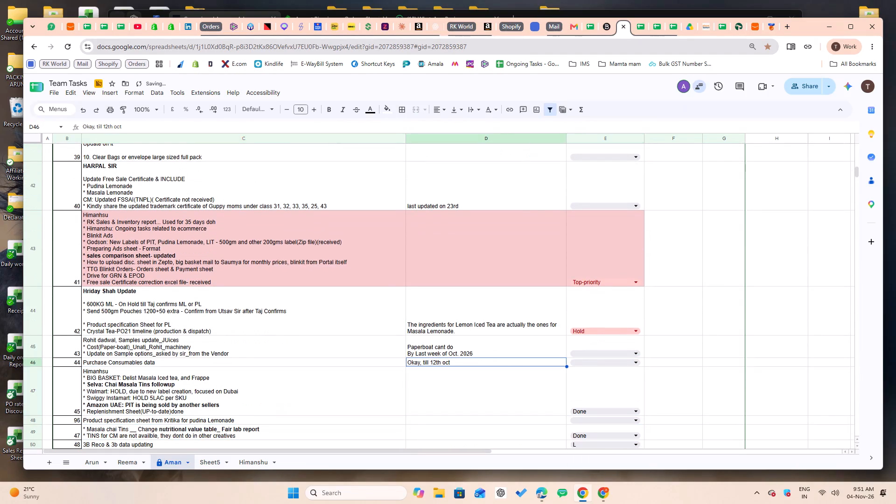
pyautogui.press('Left')
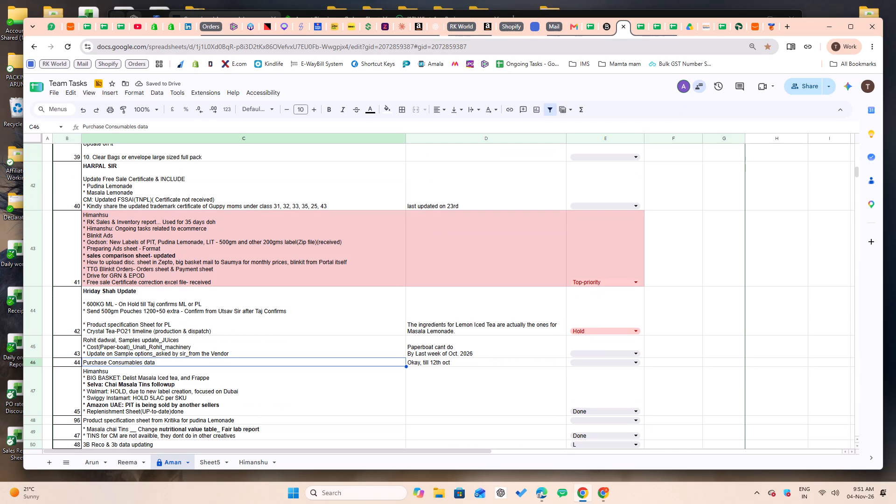
pyautogui.press('Left')
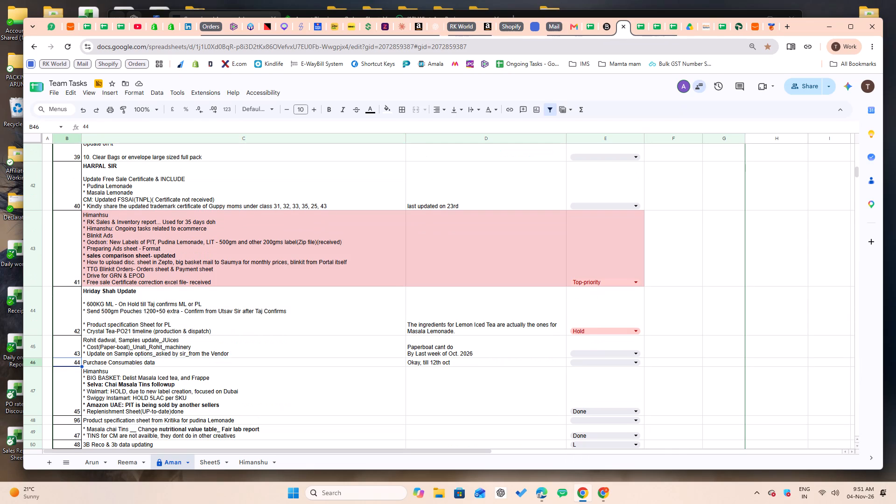
pyautogui.write('96')
pyautogui.press('Up')
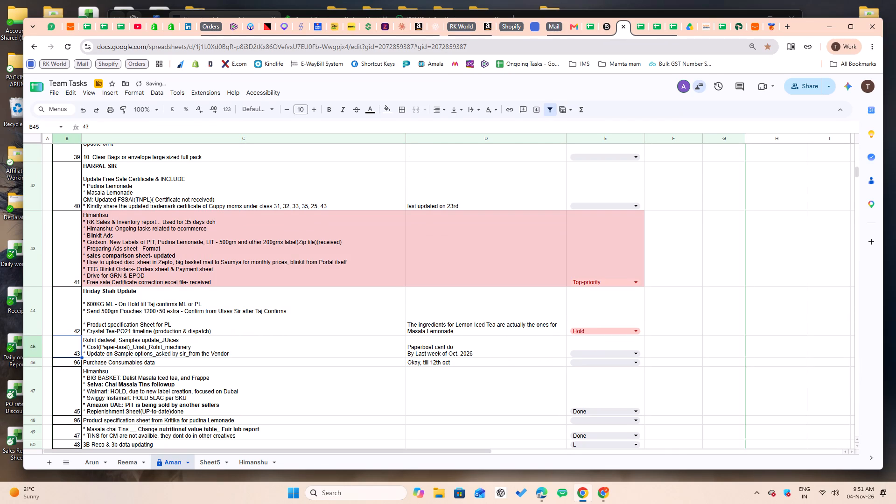
pyautogui.write('97')
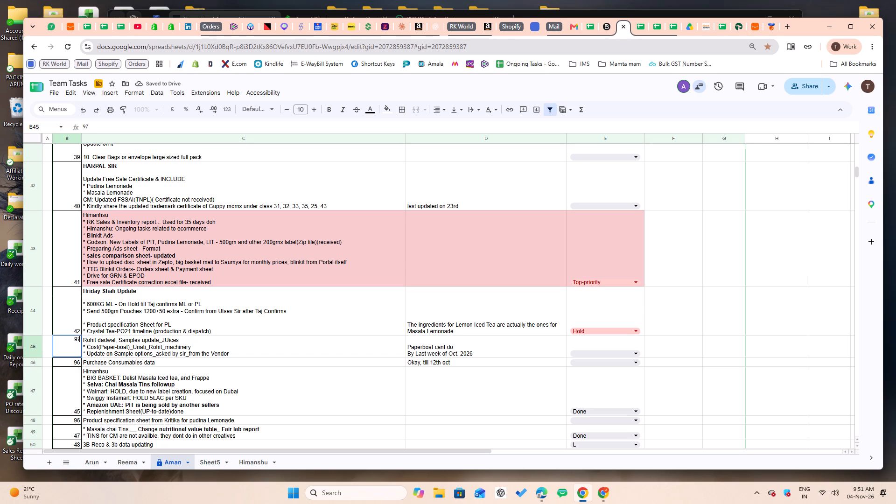
pyautogui.press('Up')
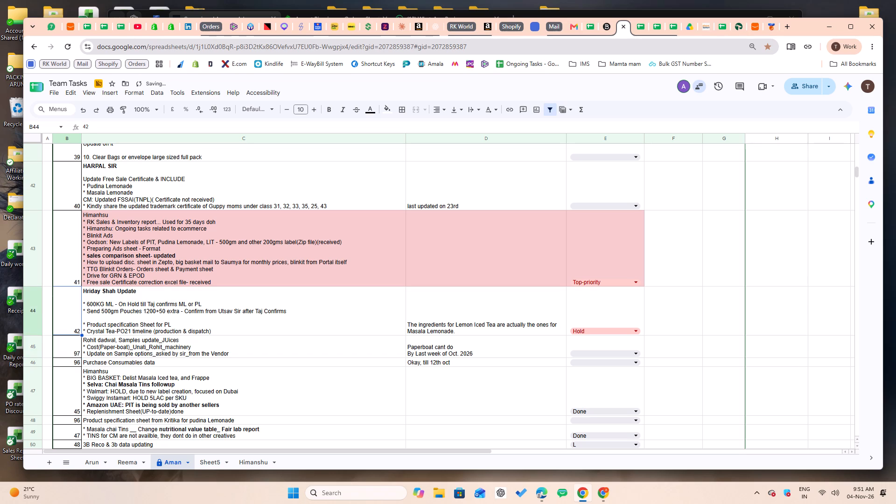
pyautogui.press('Right')
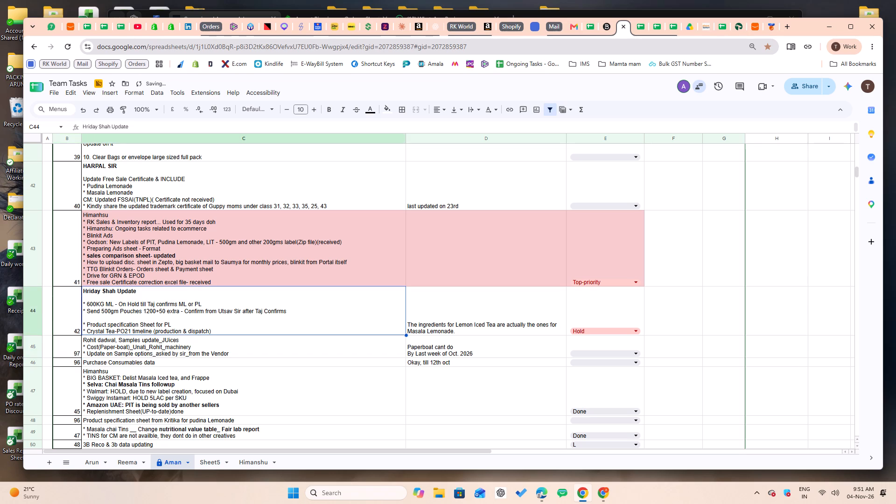
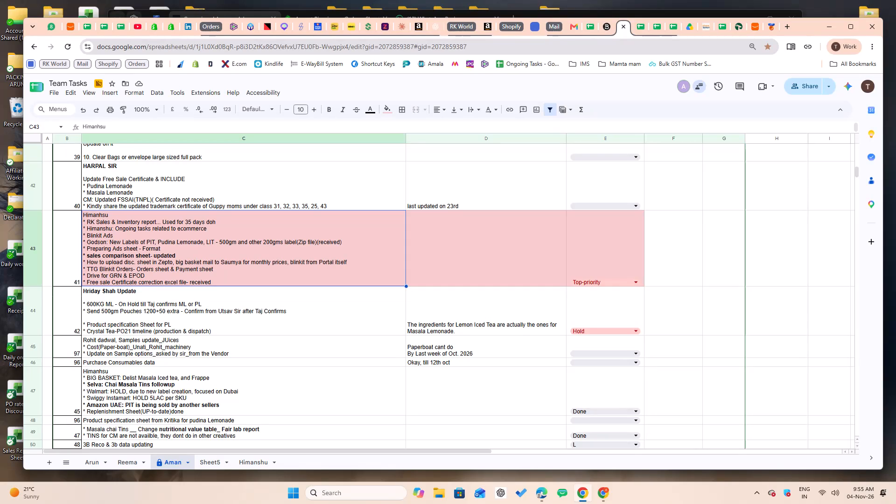
# Change the Sr. no. of the "HARPAL SIR" task to 97.
pyautogui.press('Up')
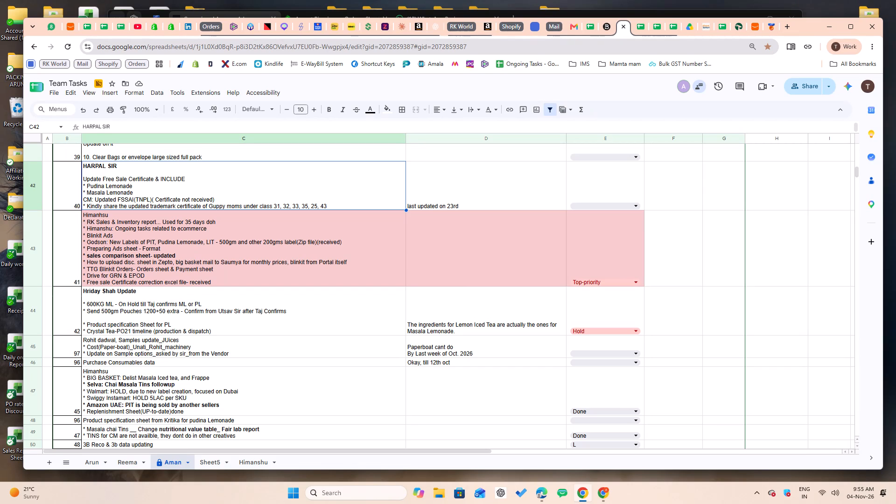
pyautogui.press('Left')
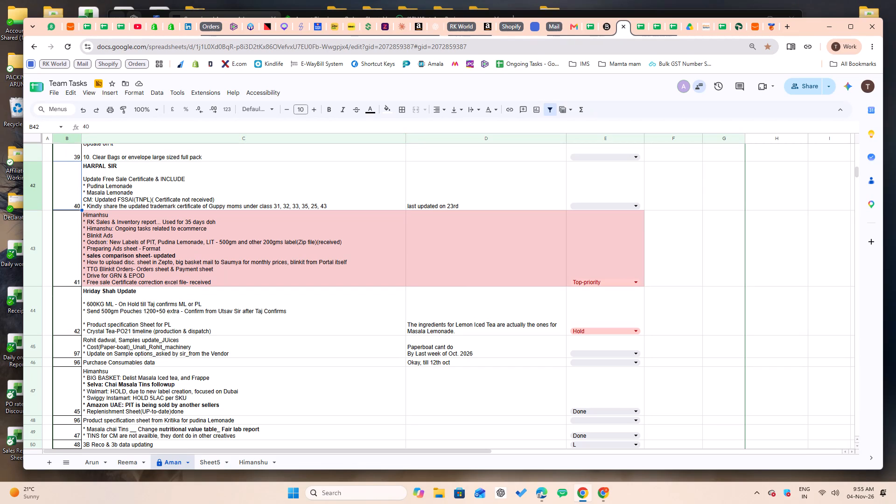
pyautogui.write('97')
pyautogui.press('Down')
pyautogui.press('Up')
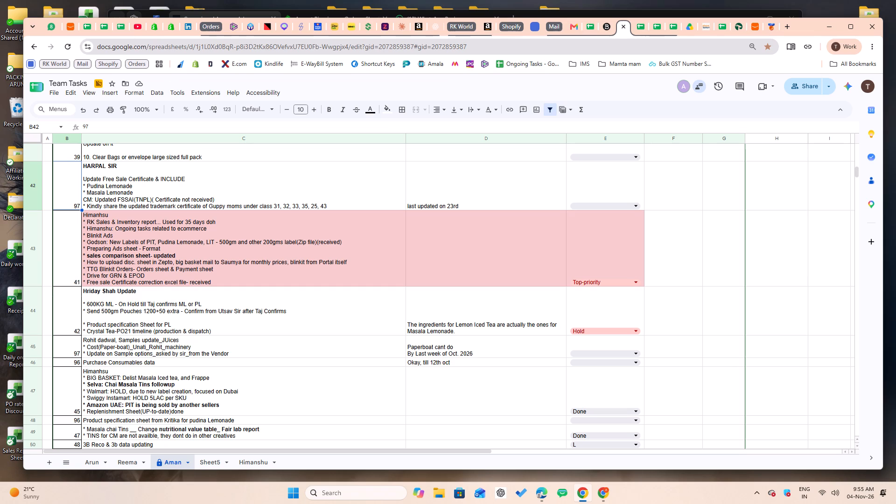
# Append "(FSSAI not will not change)" to the "CM: Updated FSSAI(TNPL)" line of the "HARPAL SIR" task.
pyautogui.press('Right')
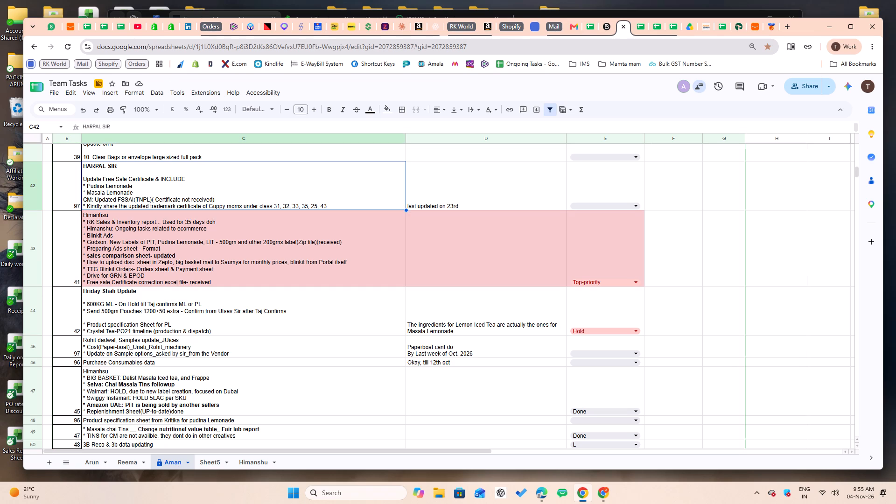
pyautogui.press('F2')
pyautogui.hotkey('ctrl', 'Up')
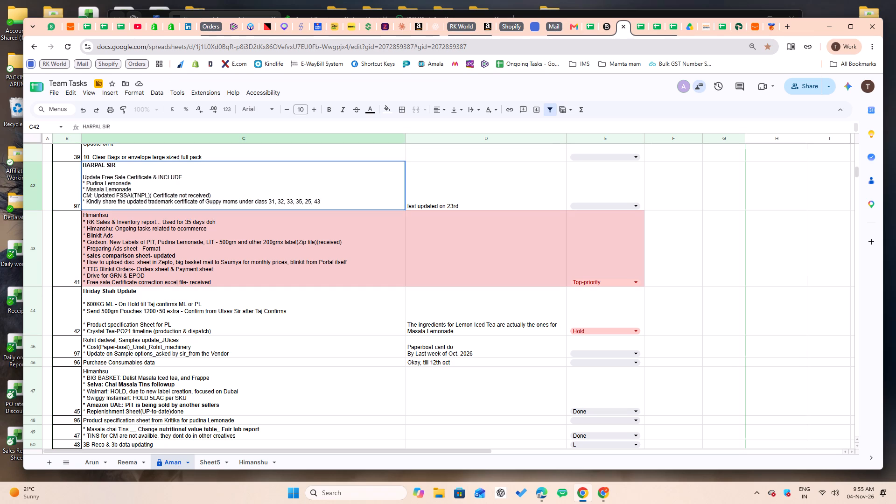
pyautogui.hotkey('shift', '(')
pyautogui.write('fSSAI')
pyautogui.press('space')
pyautogui.press('BackSpace')
pyautogui.press('BackSpace')
pyautogui.press('BackSpace')
pyautogui.press('BackSpace')
pyautogui.press('BackSpace')
pyautogui.press('BackSpace')
pyautogui.write('FSSAI')
pyautogui.press('space')
pyautogui.write('not')
pyautogui.press('space')
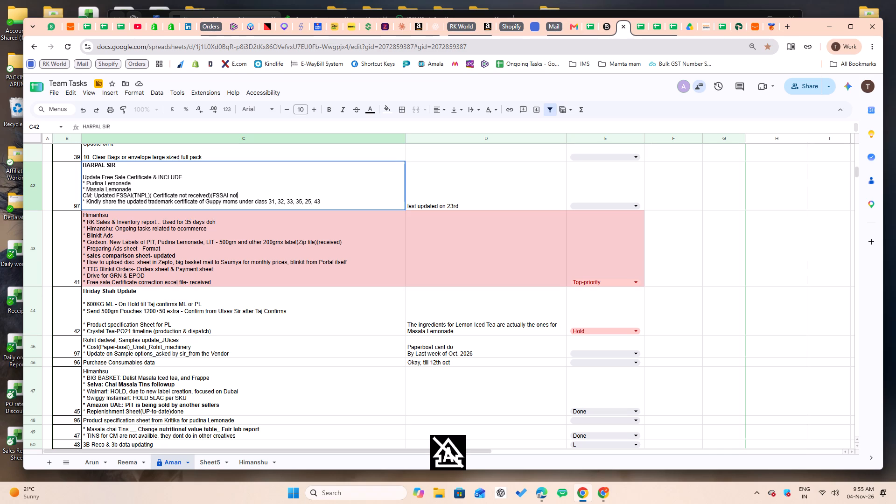
pyautogui.write('wo')
pyautogui.press('BackSpace')
pyautogui.write('ill no')
pyautogui.press('BackSpace')
pyautogui.press('t')
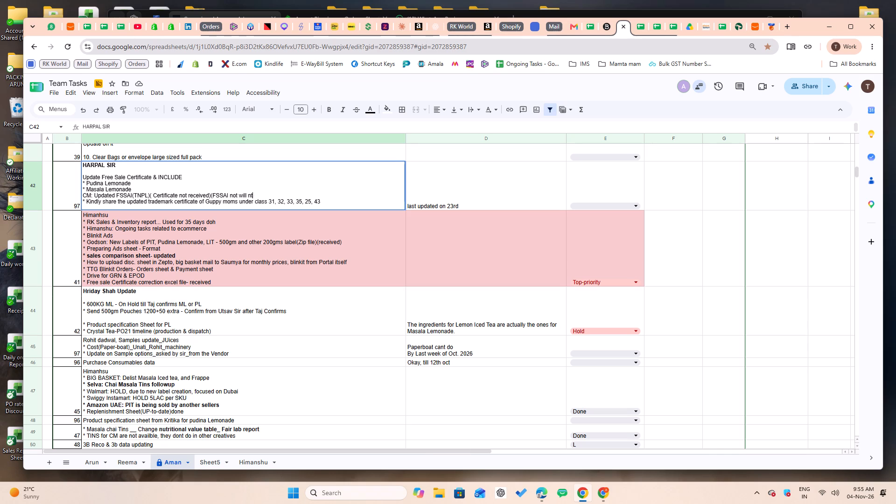
pyautogui.press('BackSpace')
pyautogui.write('ot change)')
pyautogui.press('Return')
pyautogui.press('Up')
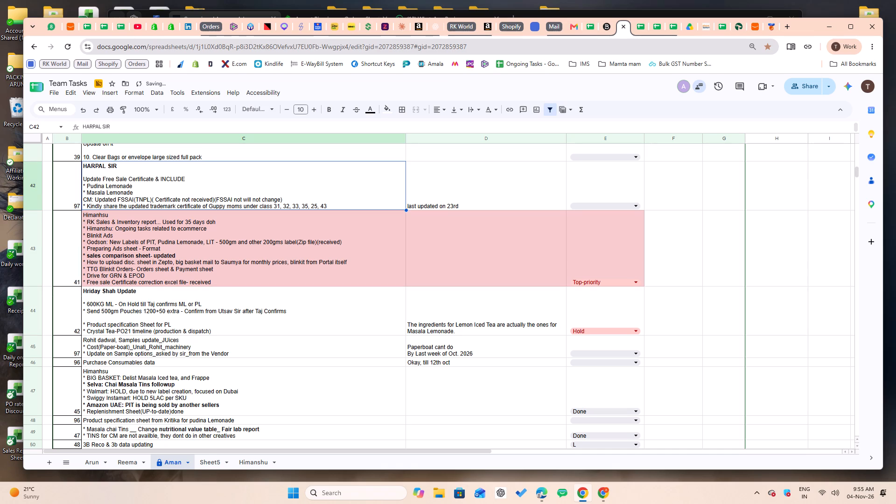
# Change the Sr. no. of the supplies list task that starts with "Marker – 1 pack" to 98.
pyautogui.press('Up')
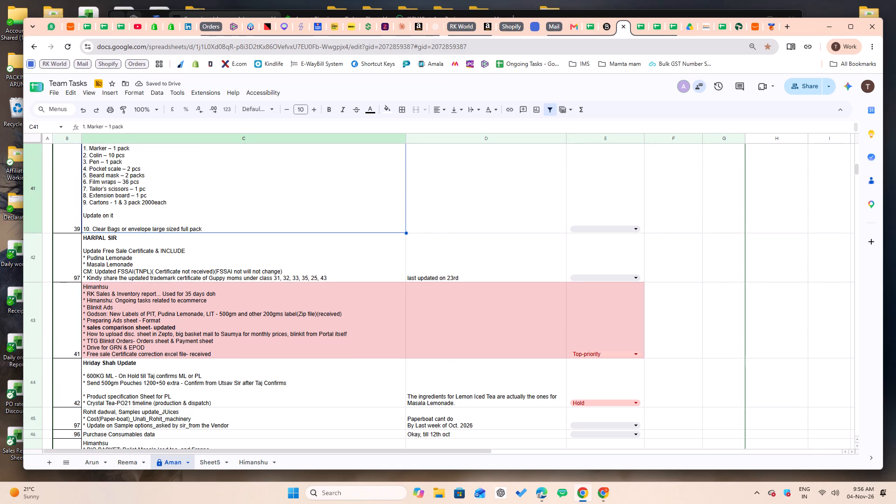
pyautogui.press('Up')
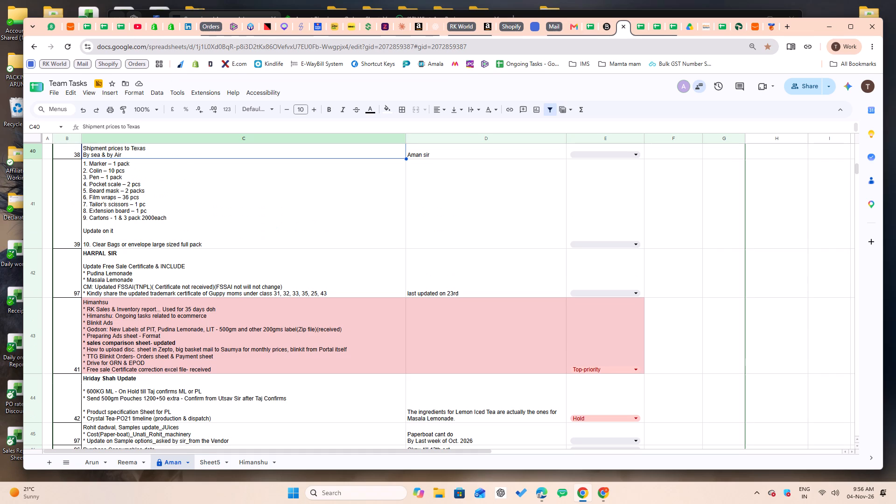
pyautogui.press('Down')
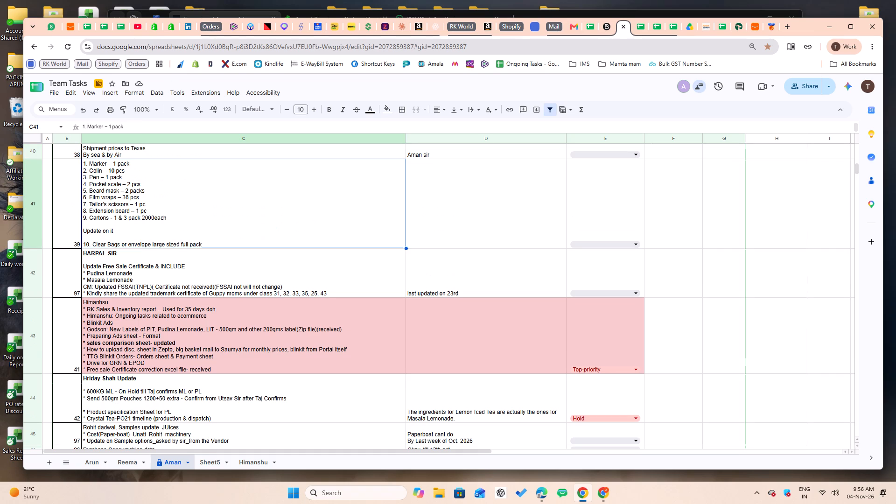
pyautogui.press('Left')
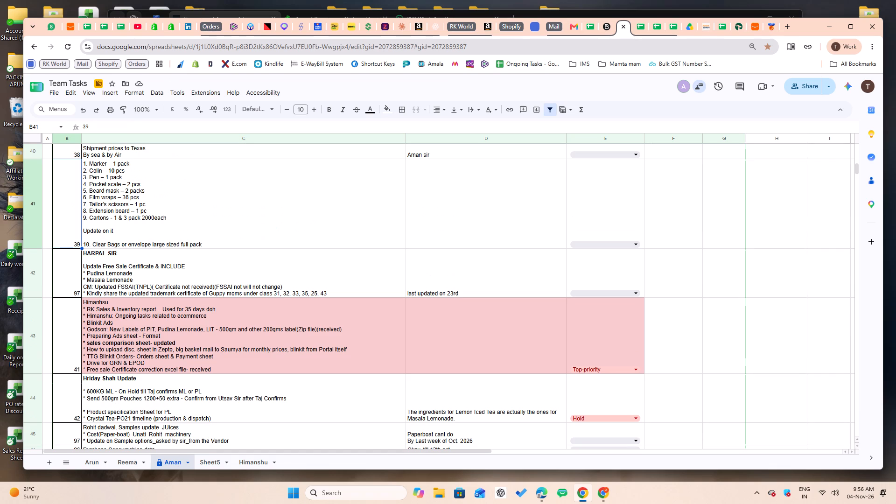
pyautogui.write('98')
pyautogui.press('Up')
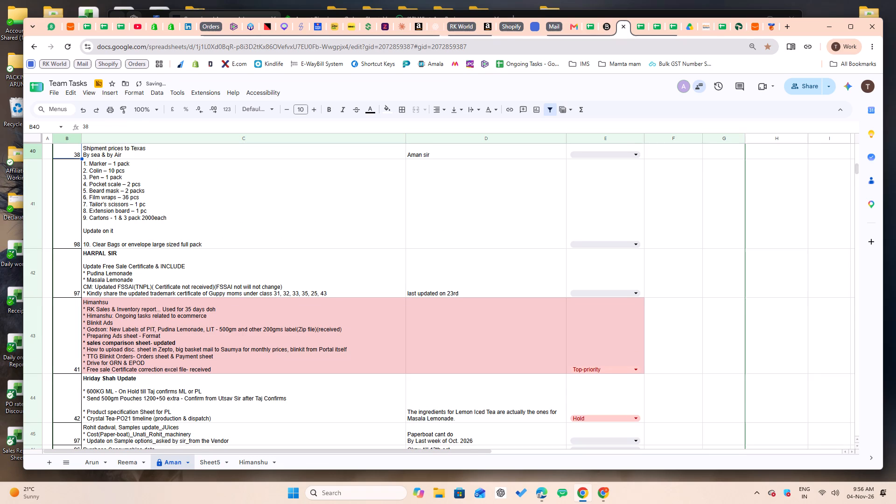
# Set the status of the "Shipment prices to Texas" task to Hold.
pyautogui.press('Up')
pyautogui.press('Down')
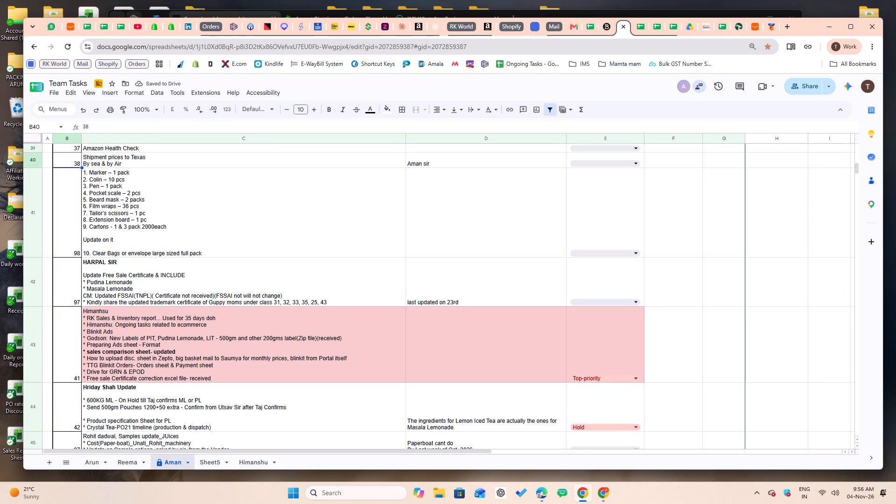
pyautogui.press('Right')
pyautogui.press('Right')
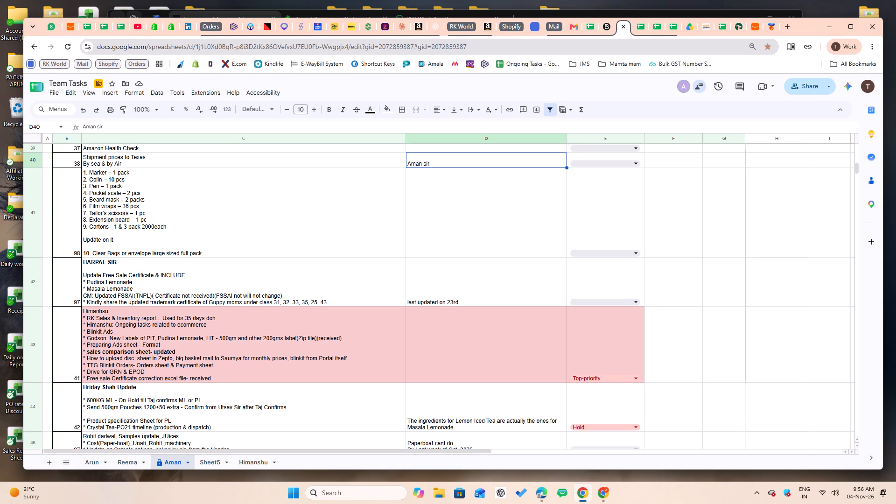
pyautogui.press('Right')
pyautogui.write('ho')
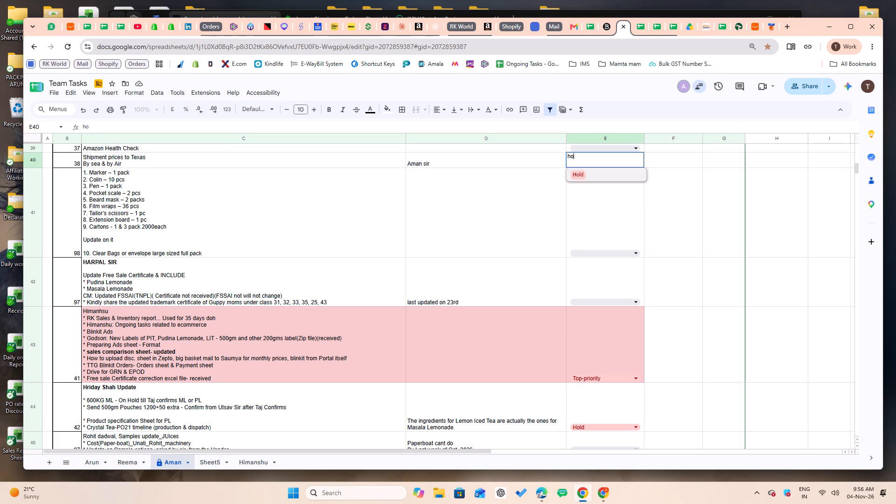
pyautogui.press('Return')
# Delete the entire row of the "Check Inventory of all platforms" task.
pyautogui.press('Up')
pyautogui.press('Up')
pyautogui.press('Left')
pyautogui.press('Left')
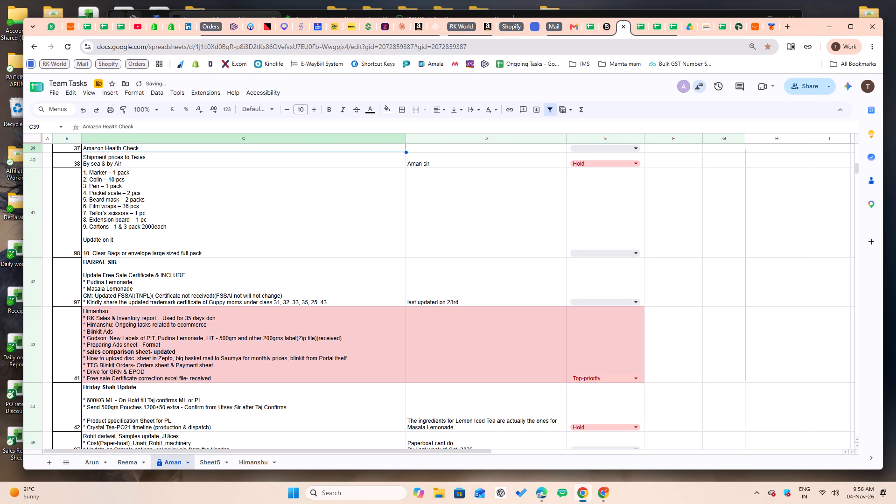
pyautogui.press('Up')
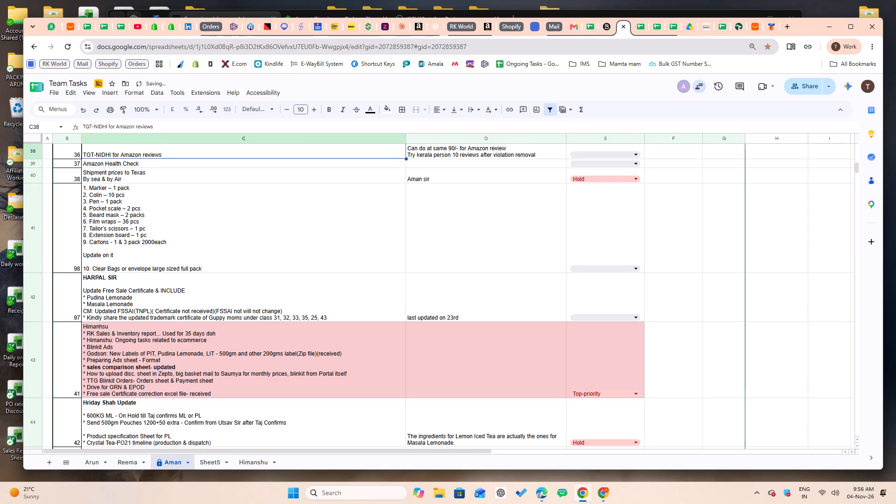
pyautogui.press('Up')
pyautogui.press('Down')
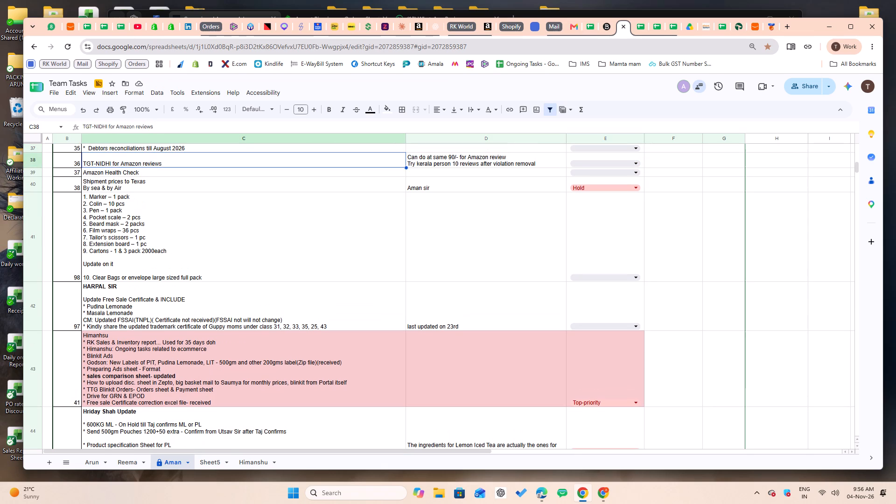
pyautogui.press('Left')
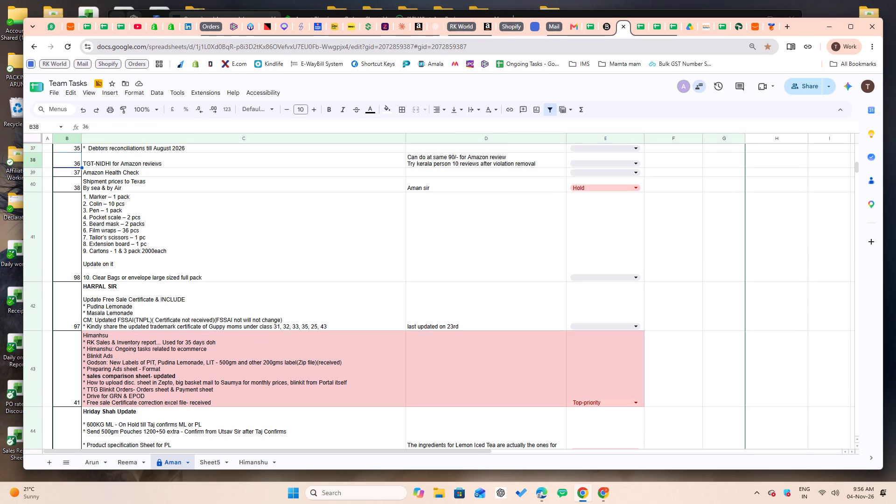
pyautogui.press('Up')
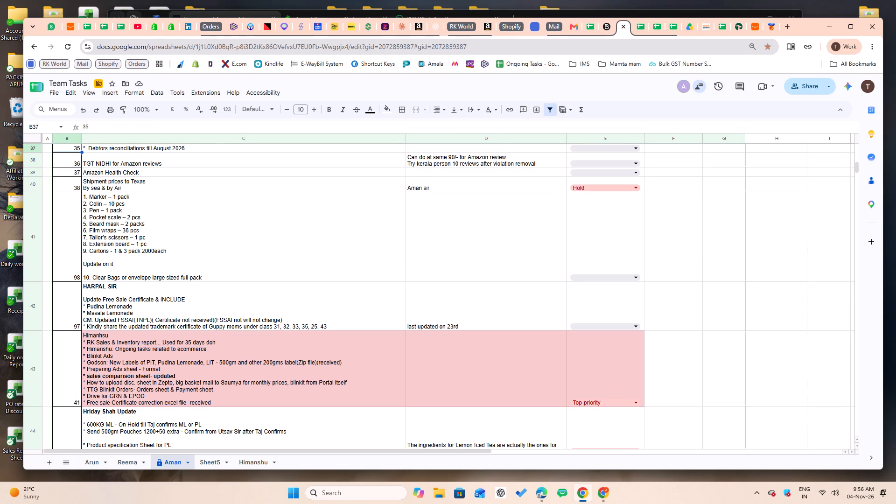
pyautogui.press('Up')
pyautogui.press('Up')
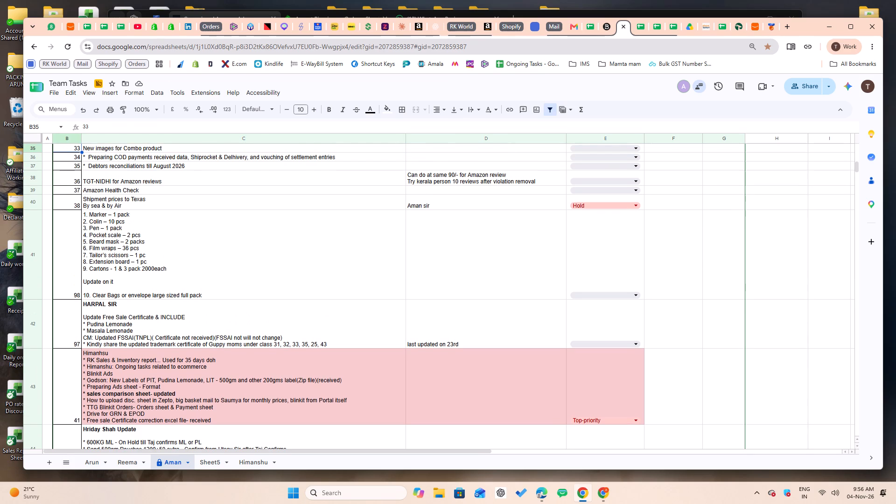
pyautogui.press('Up')
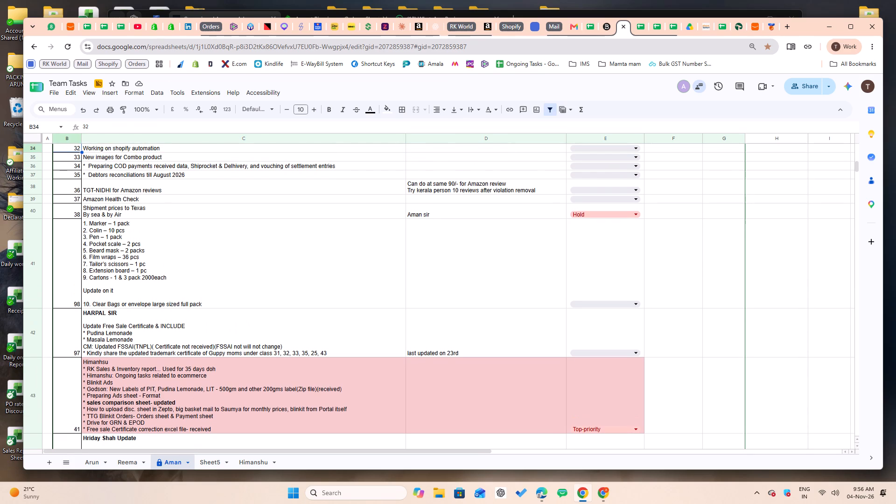
pyautogui.press('Up')
pyautogui.press('Up')
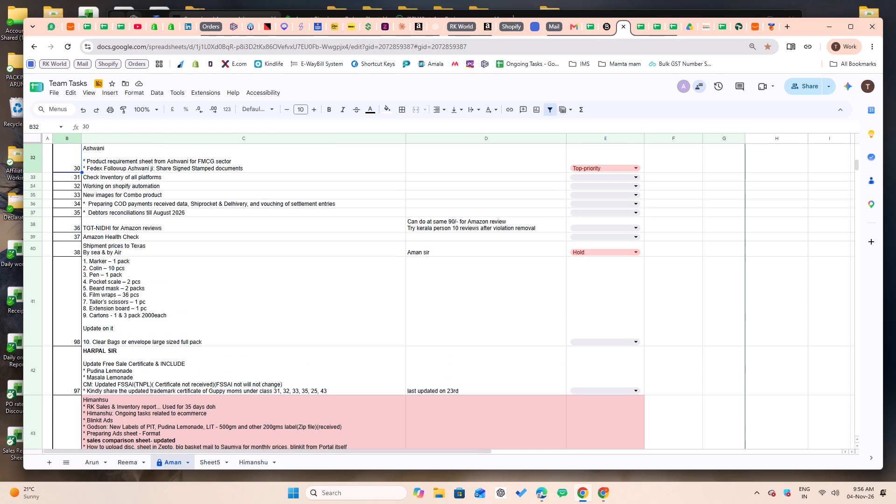
pyautogui.press('Down')
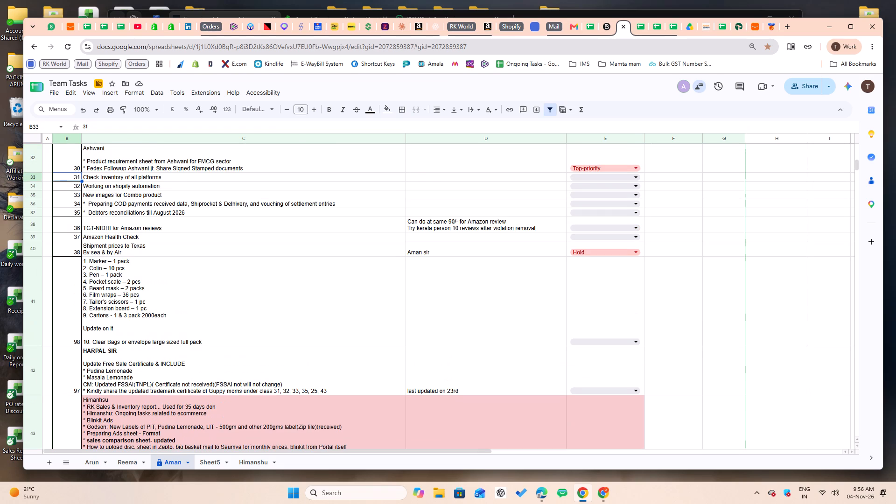
pyautogui.press('Right')
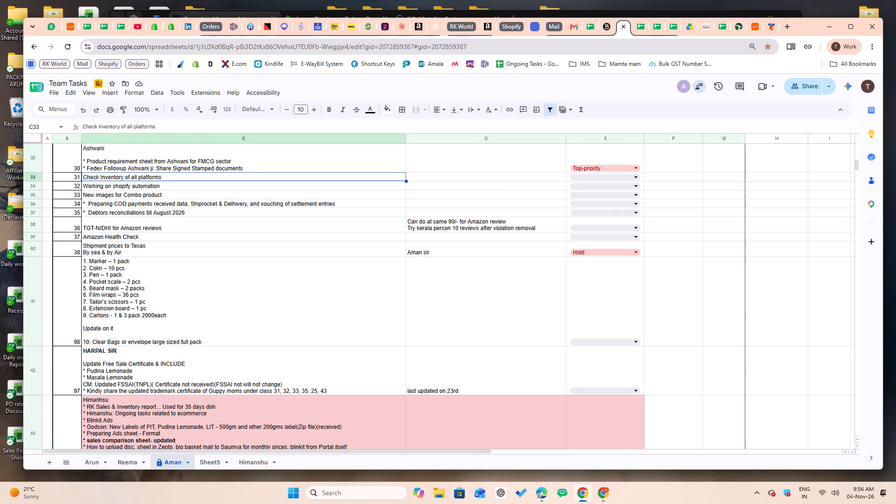
pyautogui.press('space')
pyautogui.press('space')
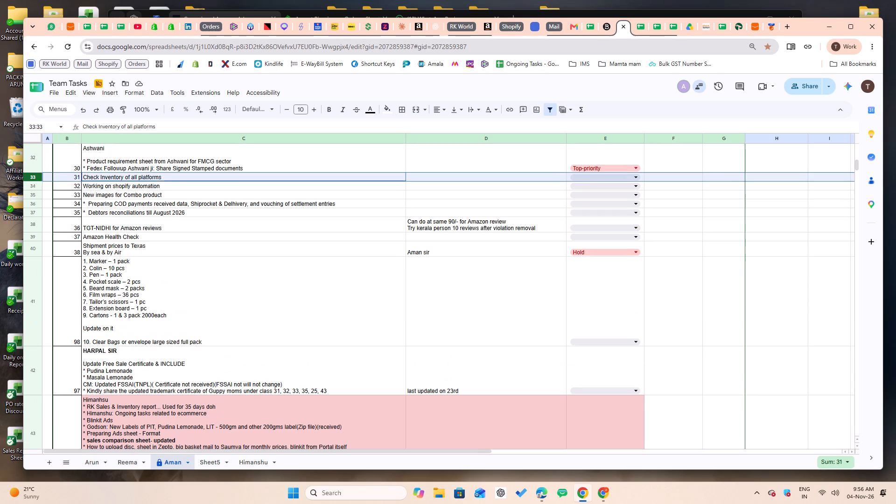
pyautogui.hotkey('ctrl', '-')
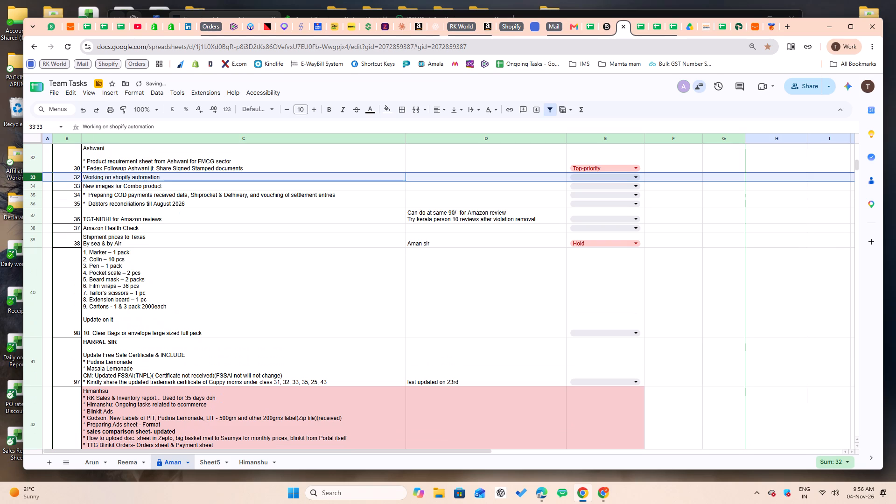
# Change the Sr. no. of the Ashwani task to 98 and of "Amazon Review policy violation case update" above it to 99.
pyautogui.press('Up')
pyautogui.press('Up')
pyautogui.press('Down')
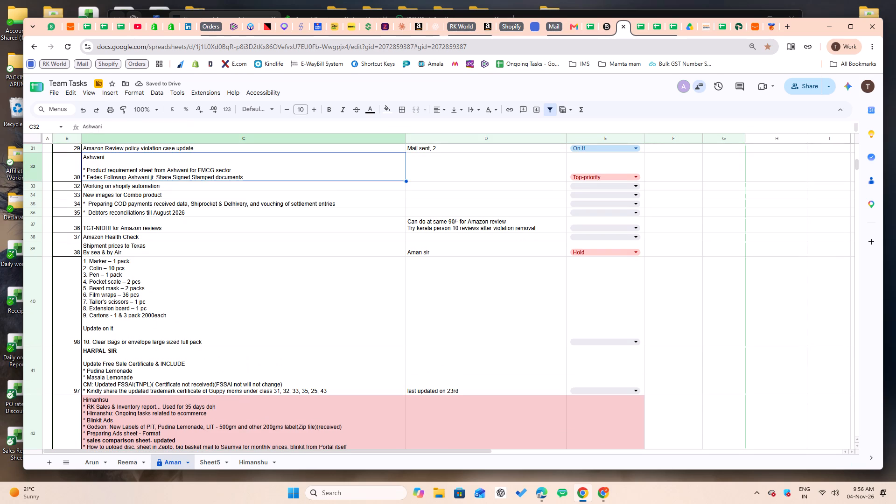
pyautogui.press('Left')
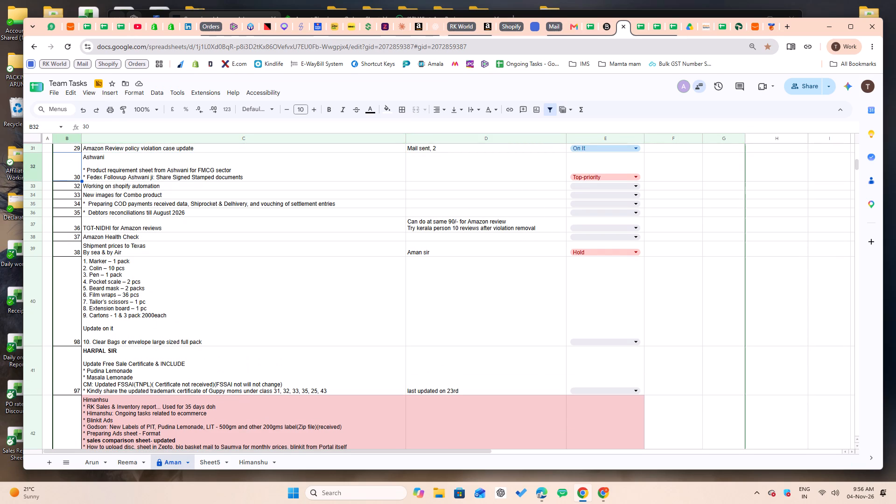
pyautogui.write('98')
pyautogui.press('Up')
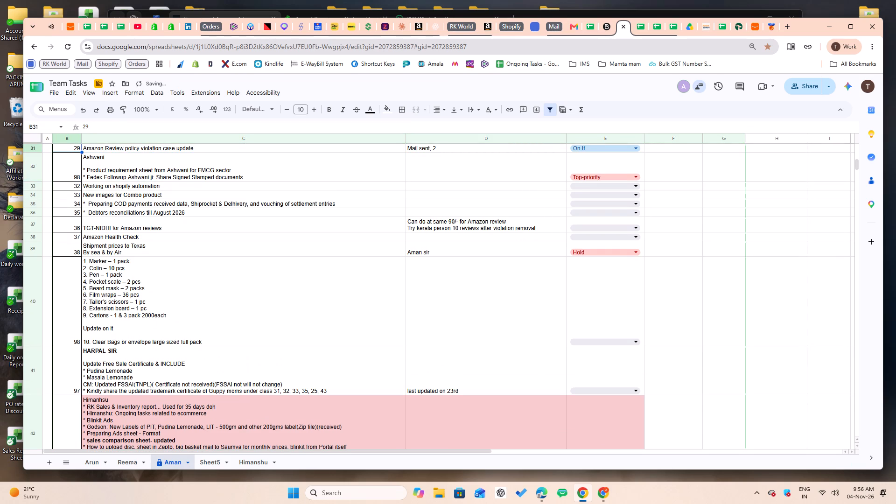
pyautogui.press('Up')
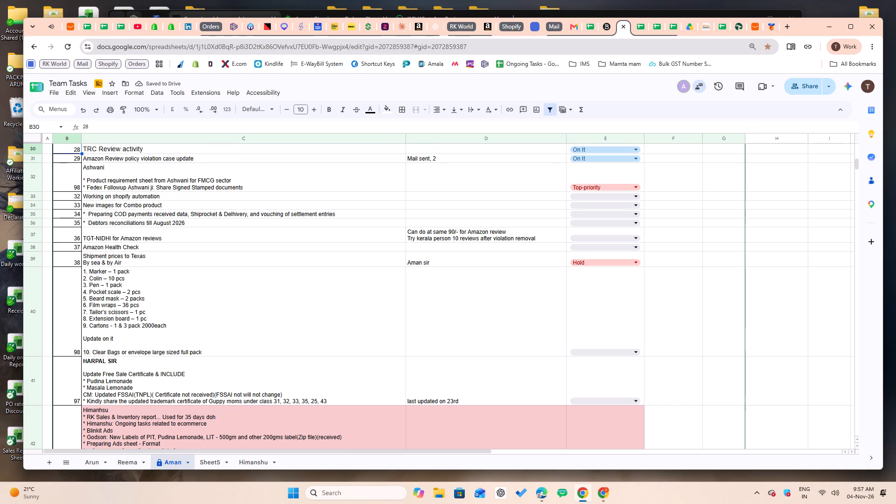
pyautogui.press('Down')
pyautogui.write('99')
pyautogui.press('Up')
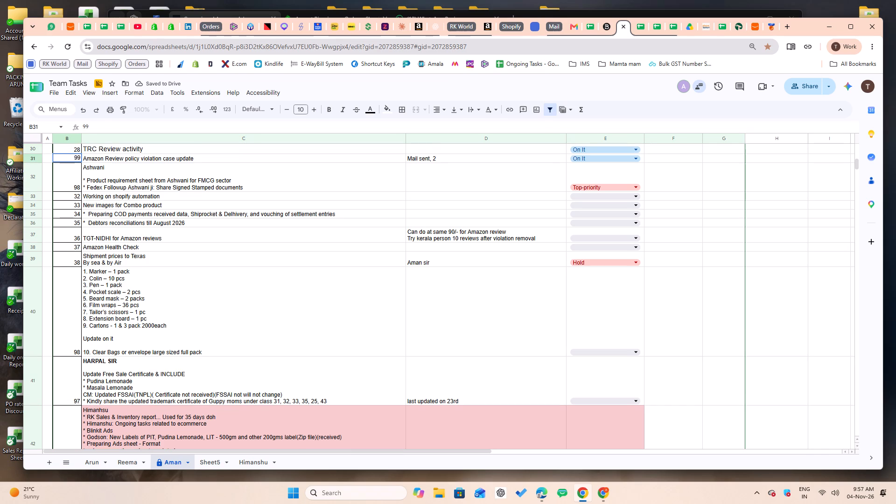
# Change the Sr. no. of the "TRC Review activity" task to 100.
pyautogui.write('100')
pyautogui.press('Up')
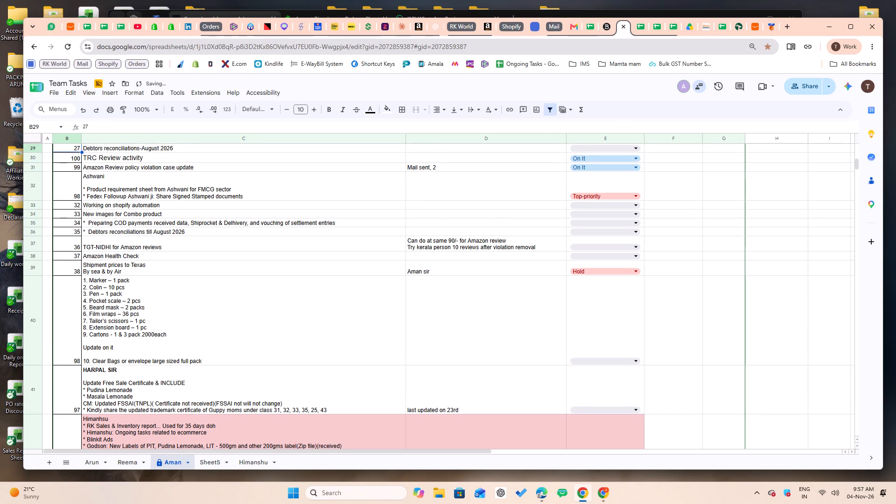
# Change the Sr. no. of the "Identifying the Status of shopify orders for Invoicing" task to 101.
pyautogui.press('Up')
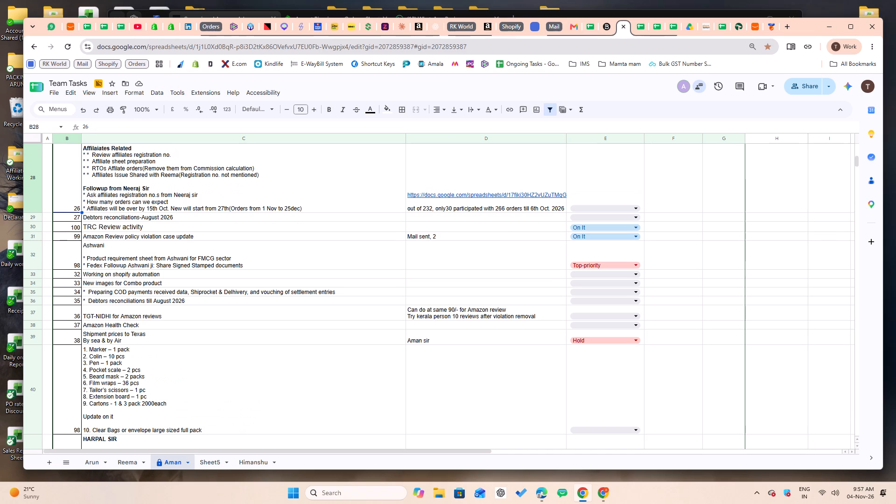
pyautogui.press('Up')
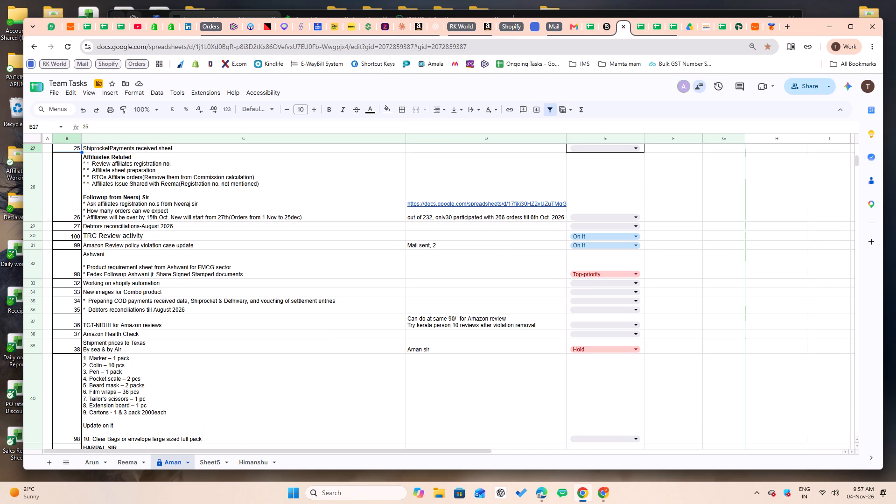
pyautogui.press('Up')
pyautogui.press('Up')
pyautogui.press('Up')
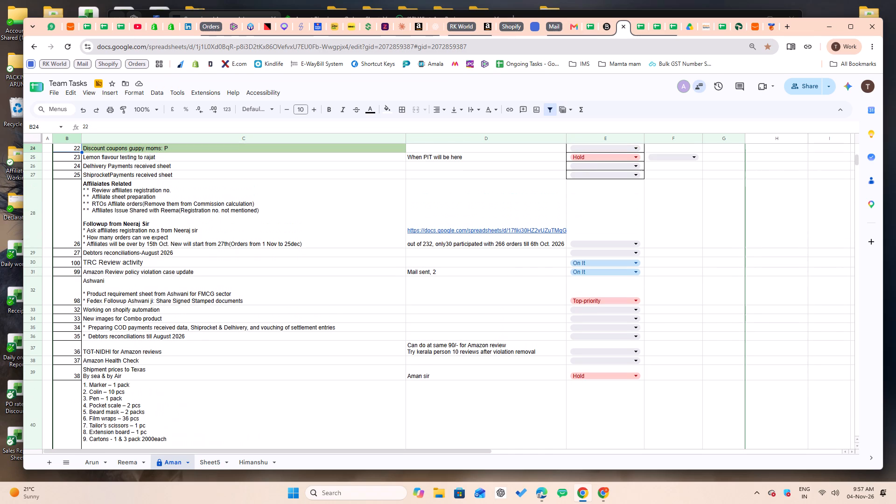
pyautogui.press('Up')
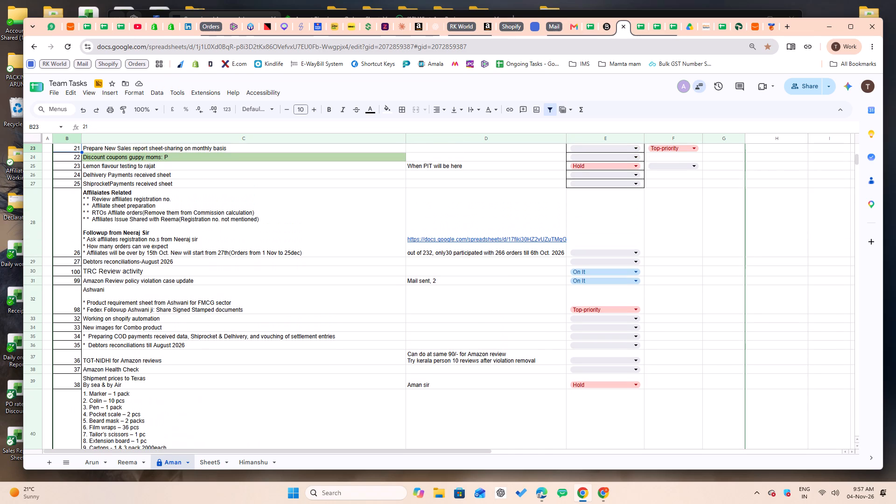
pyautogui.press('Up')
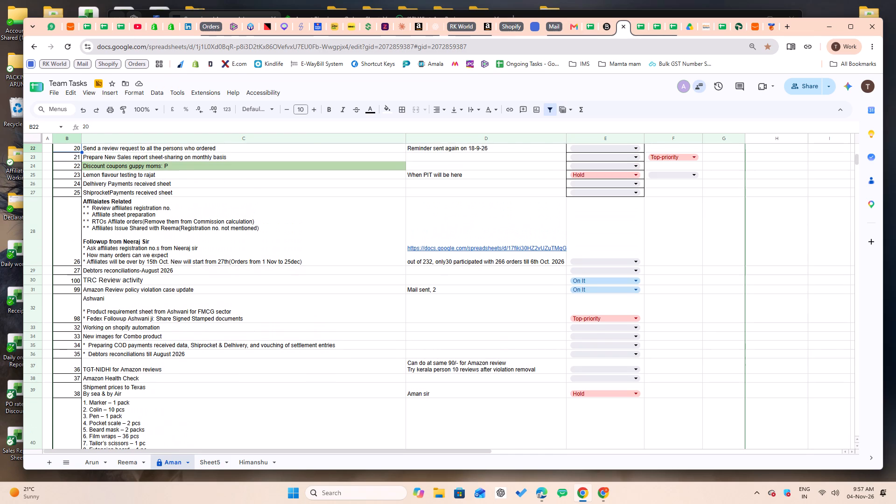
pyautogui.press('Up')
pyautogui.press('Up')
pyautogui.press('Up')
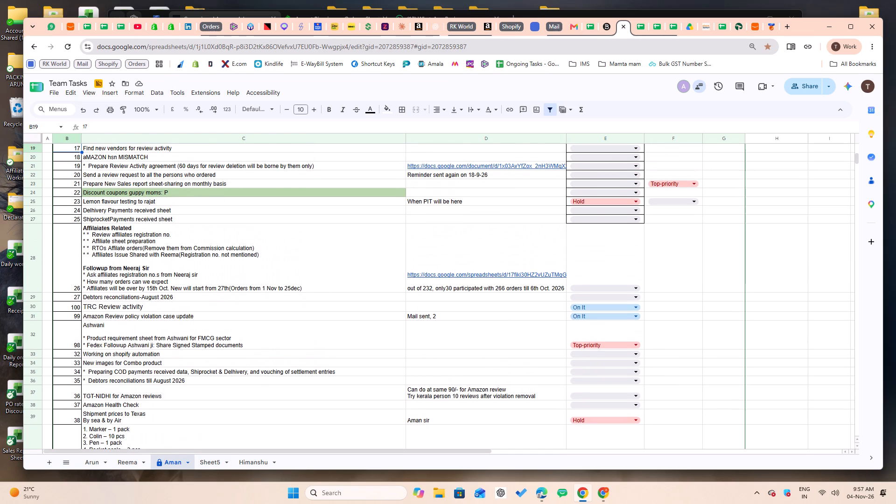
pyautogui.press('Up')
pyautogui.press('Up')
pyautogui.press('Up')
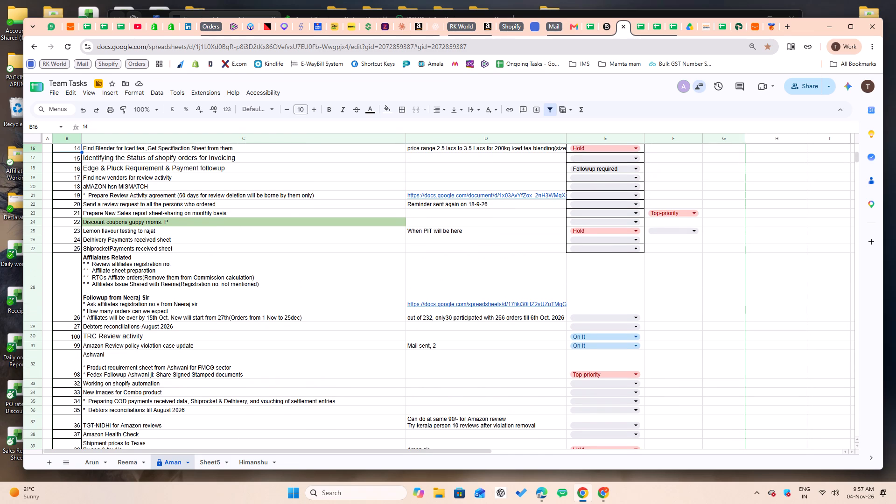
pyautogui.press('Up')
pyautogui.press('Down')
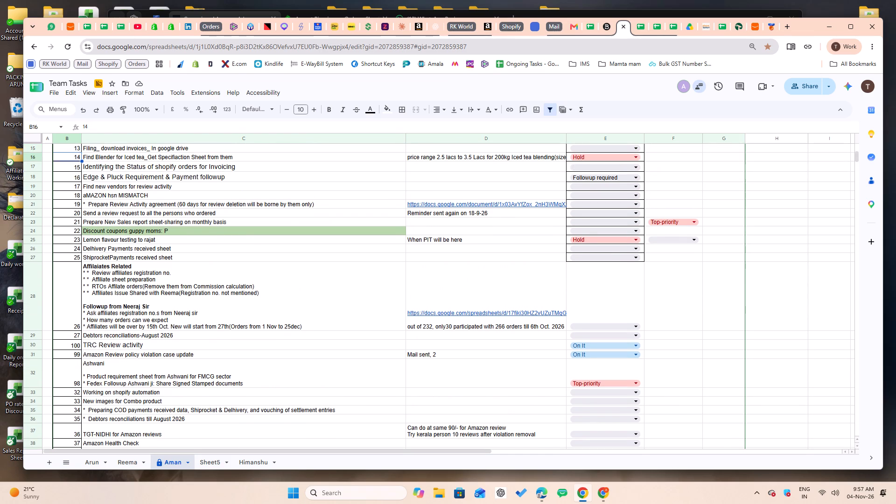
pyautogui.press('Down')
pyautogui.write('101')
pyautogui.press('Up')
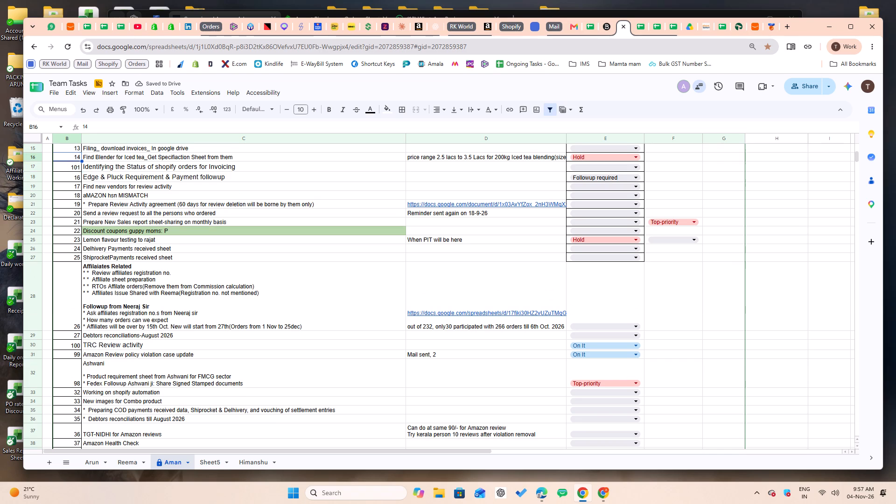
# Change the Sr. no. of the "Filing_ download invoices_ In google drive" task to 102.
pyautogui.press('Up')
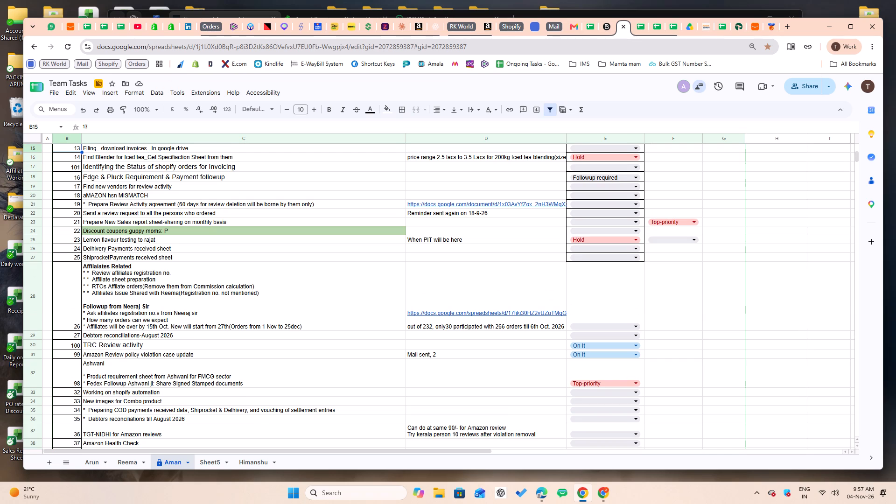
pyautogui.press('Up')
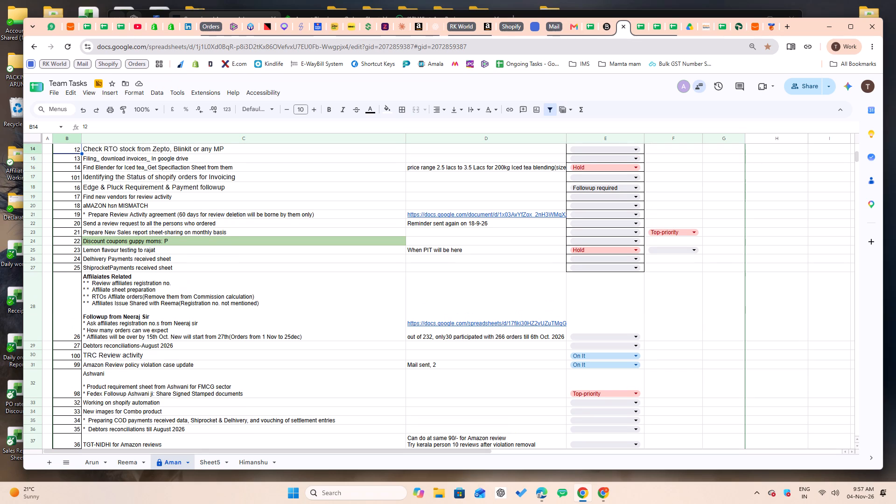
pyautogui.press('Down')
pyautogui.write('102')
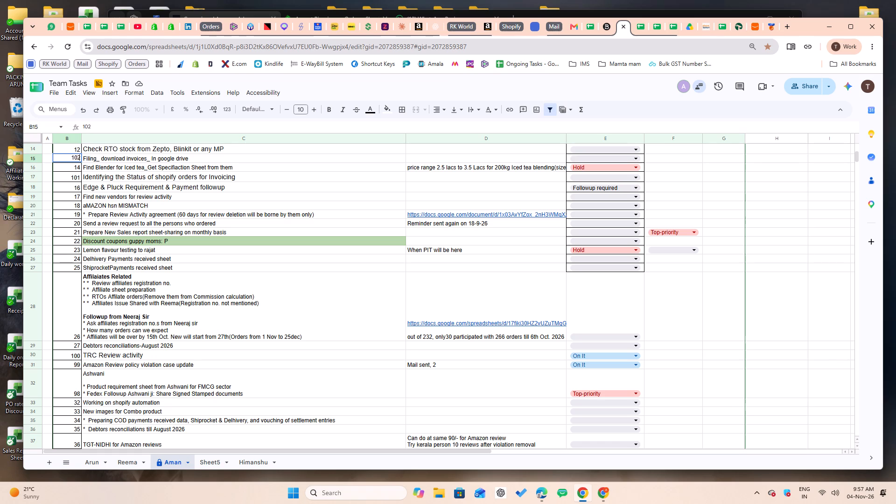
pyautogui.press('Return')
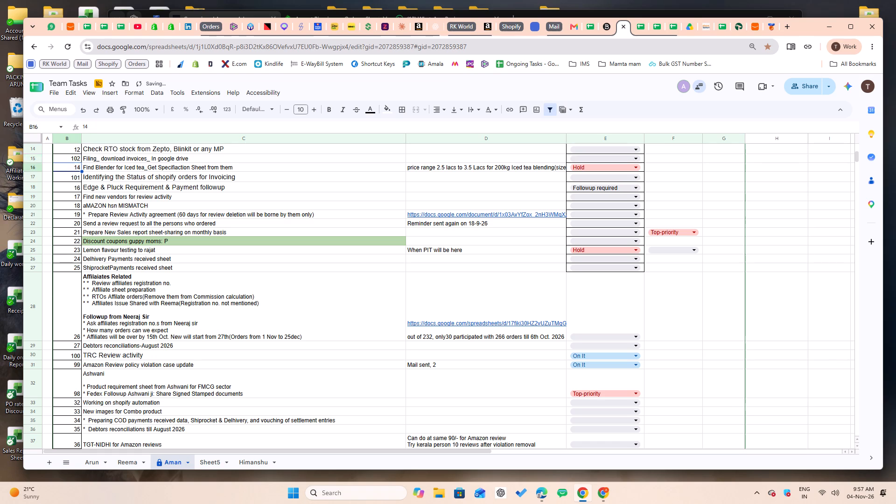
# Change the Sr. no. of the "Check RTO stock from Zepto, Blinkit or any MP" task to 103.
pyautogui.press('Up')
pyautogui.press('Up')
pyautogui.write('103')
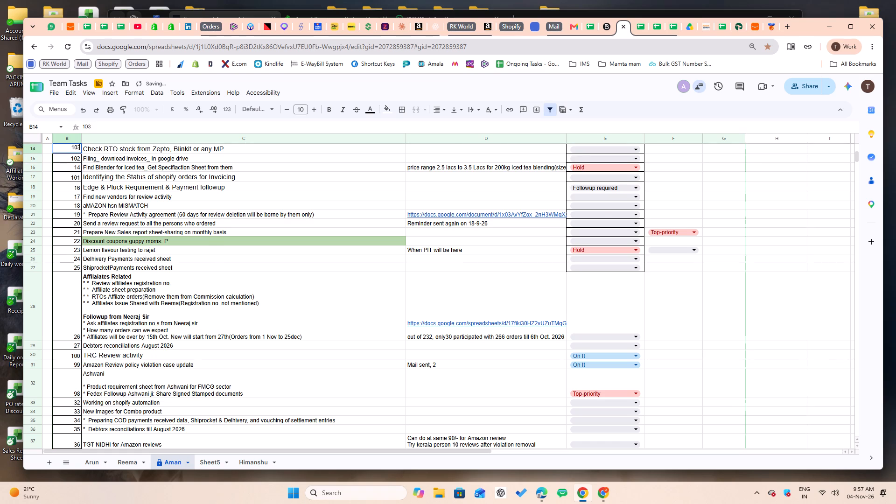
pyautogui.press('Up')
# Review the tasks from "Kosher Certificate-Halal" up to the Blinkit pack suggestion, checking for items that belong together.
pyautogui.press('Up')
pyautogui.press('Down')
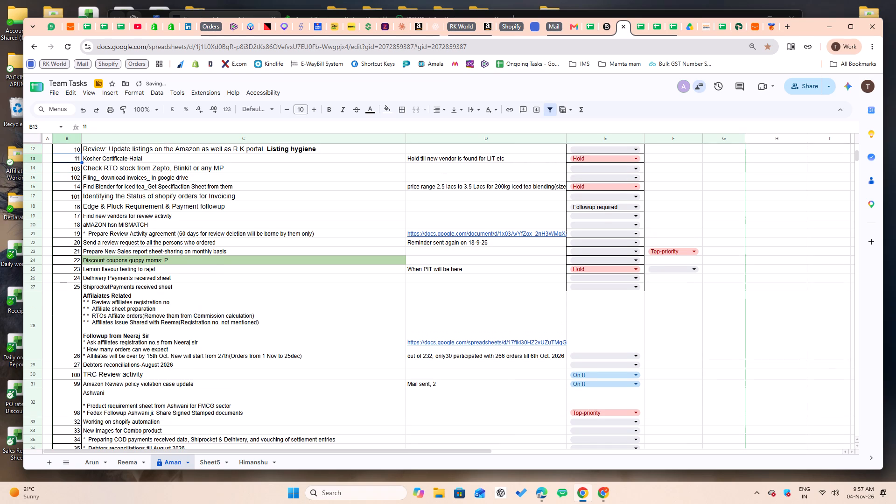
pyautogui.press('Up')
pyautogui.press('Up')
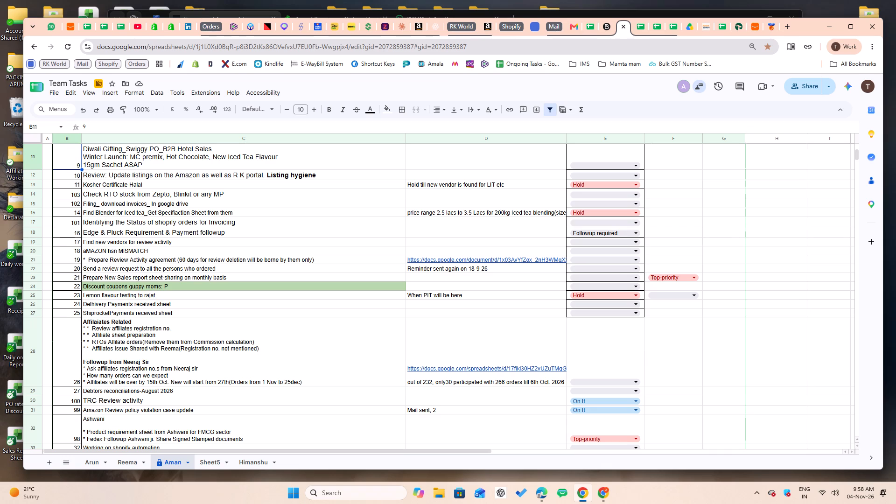
pyautogui.press('Up')
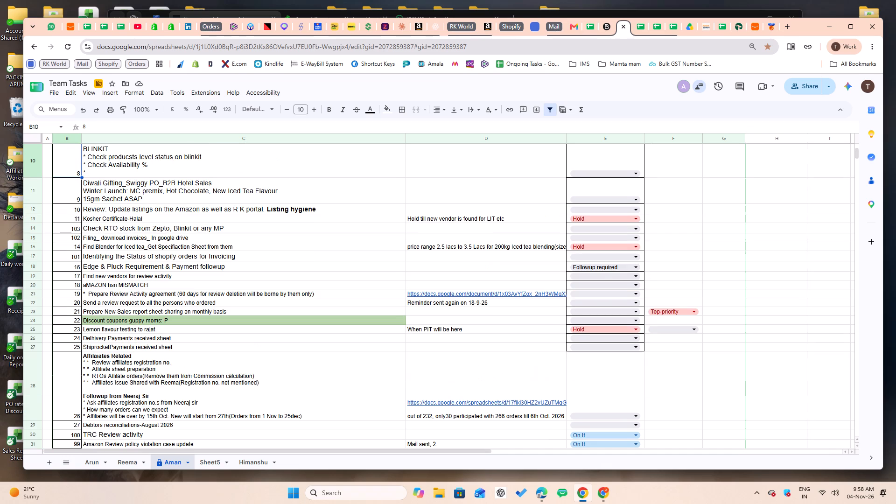
pyautogui.press('Up')
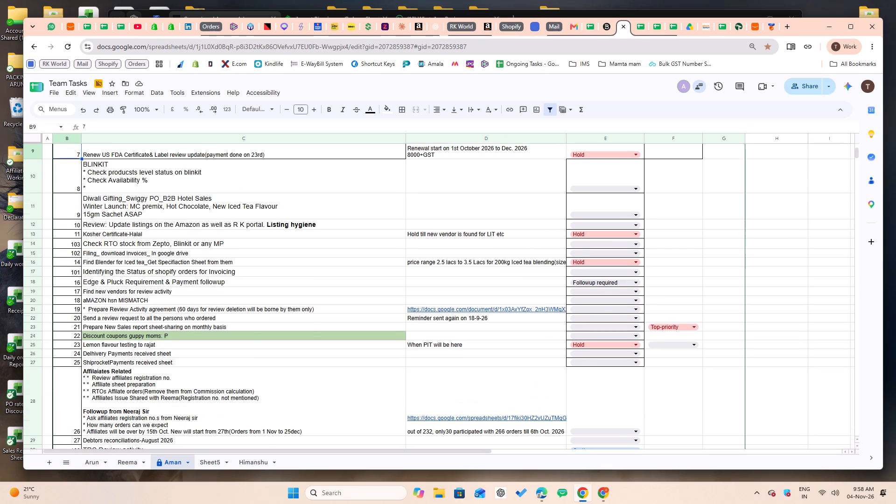
pyautogui.press('Down')
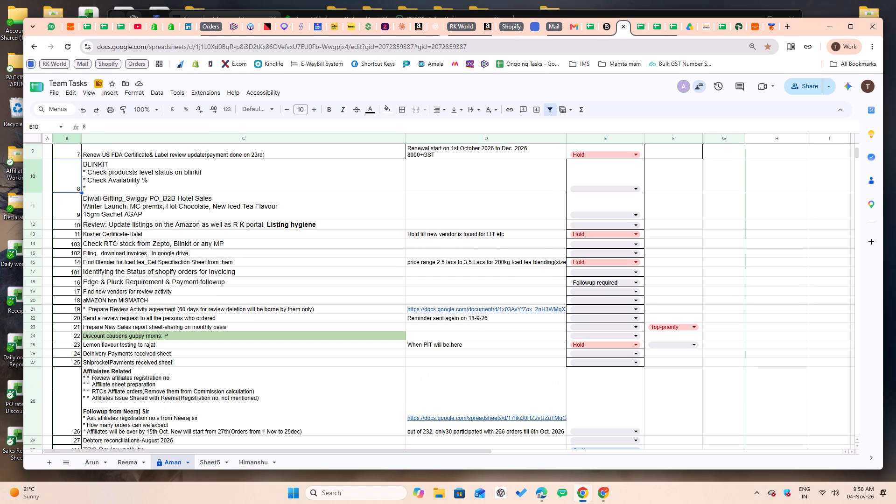
pyautogui.press('Right')
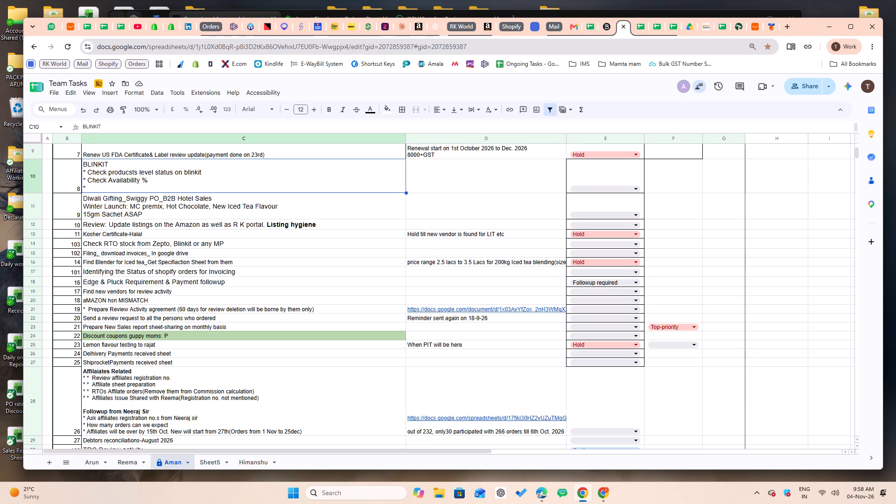
pyautogui.press('Up')
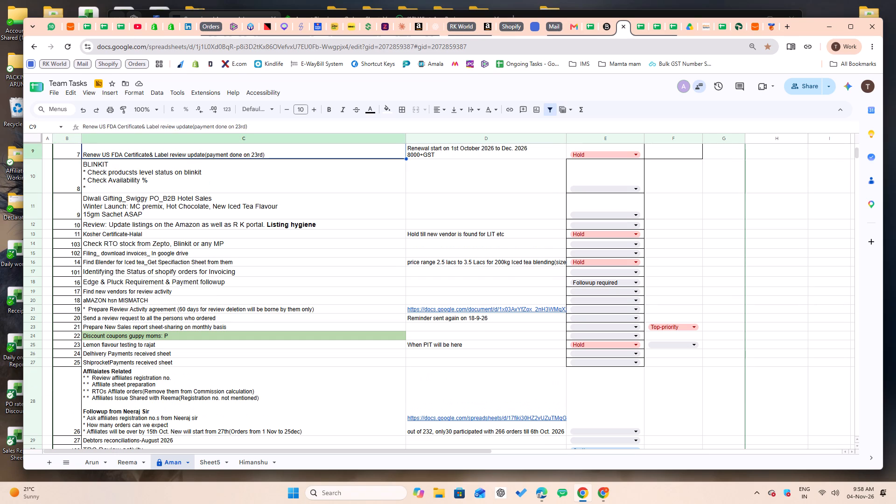
pyautogui.press('Left')
pyautogui.press('Up')
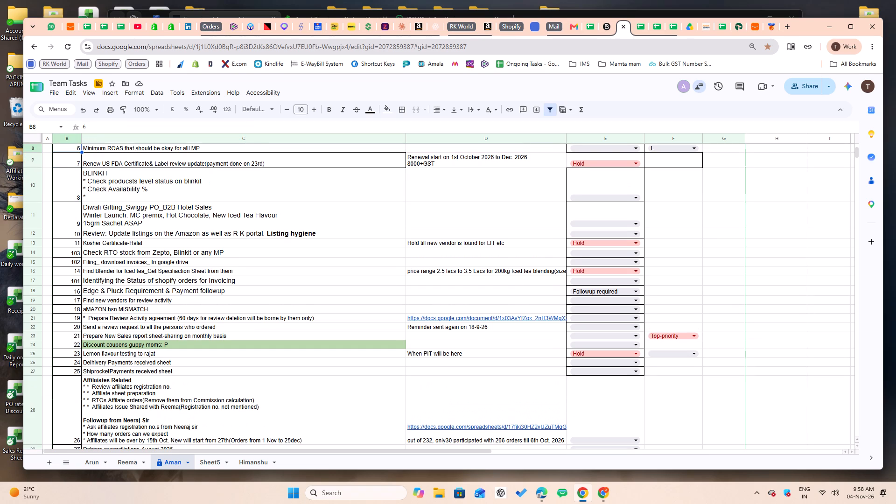
pyautogui.press('Up')
pyautogui.press('Up')
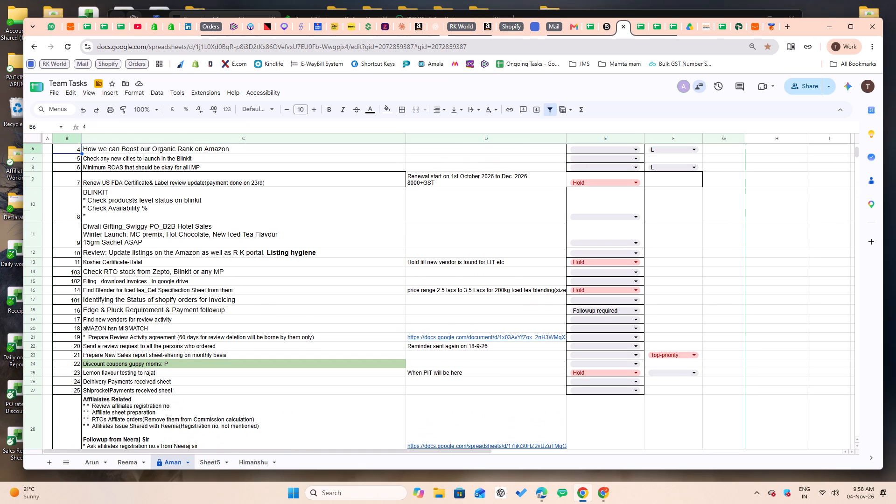
pyautogui.press('Up')
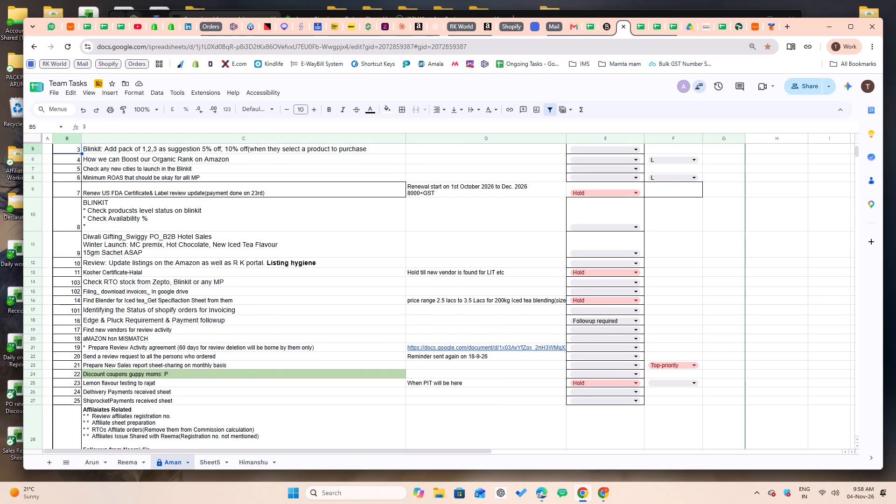
# Copy the text "Check any new cities to launch in the Blinkit" from its own task into the BLINKIT task's empty third bullet.
pyautogui.press('Down')
pyautogui.press('Right')
pyautogui.press('Down')
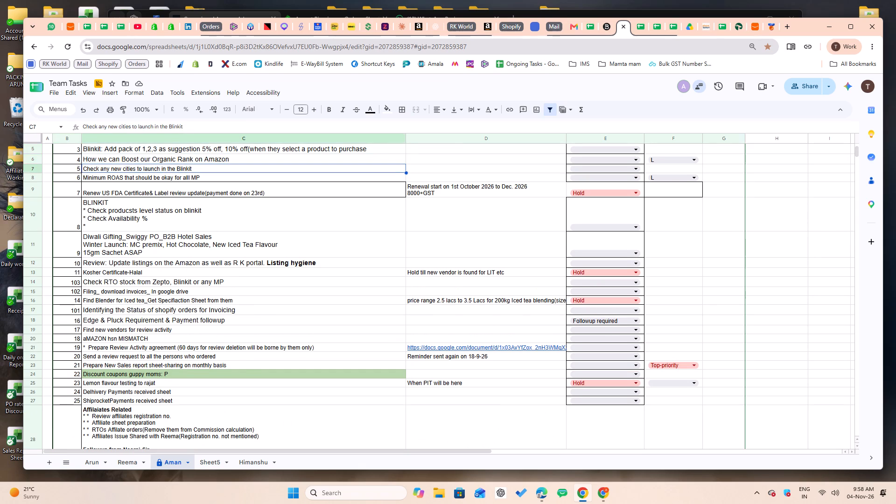
pyautogui.press('F2')
pyautogui.hotkey('ctrl', 'shift', 'Left')
pyautogui.hotkey('ctrl', 'shift', 'Left')
pyautogui.hotkey('ctrl', 'shift', 'Left')
pyautogui.hotkey('ctrl', 'shift', 'Left')
pyautogui.hotkey('ctrl', 'shift', 'Left')
pyautogui.hotkey('ctrl', 'shift', 'Left')
pyautogui.hotkey('ctrl', 'shift', 'Left')
pyautogui.hotkey('ctrl', 'shift', 'Left')
pyautogui.hotkey('ctrl', 'shift', 'Left')
pyautogui.hotkey('ctrl', 'shift', 'Left')
pyautogui.hotkey('ctrl', 'shift', 'Left')
pyautogui.hotkey('ctrl', 'shift', 'Left')
pyautogui.hotkey('ctrl', 'shift', 'Left')
pyautogui.hotkey('ctrl', 'shift', 'Left')
pyautogui.hotkey('ctrl', 'shift', 'Left')
pyautogui.hotkey('ctrl', 'shift', 'Left')
pyautogui.hotkey('ctrl', 'shift', 'Left')
pyautogui.hotkey('ctrl', 'shift', 'Left')
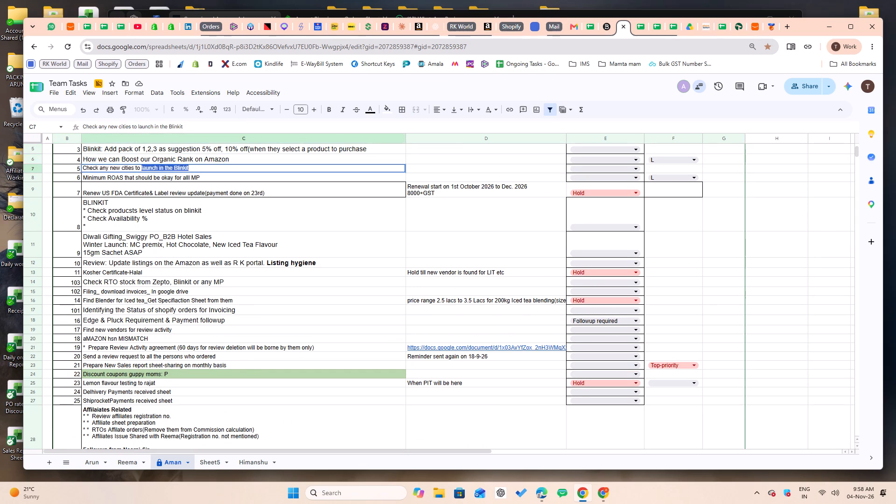
pyautogui.hotkey('ctrl', 'x')
pyautogui.press('Return')
pyautogui.press('Return')
pyautogui.press('Return')
pyautogui.press('Return')
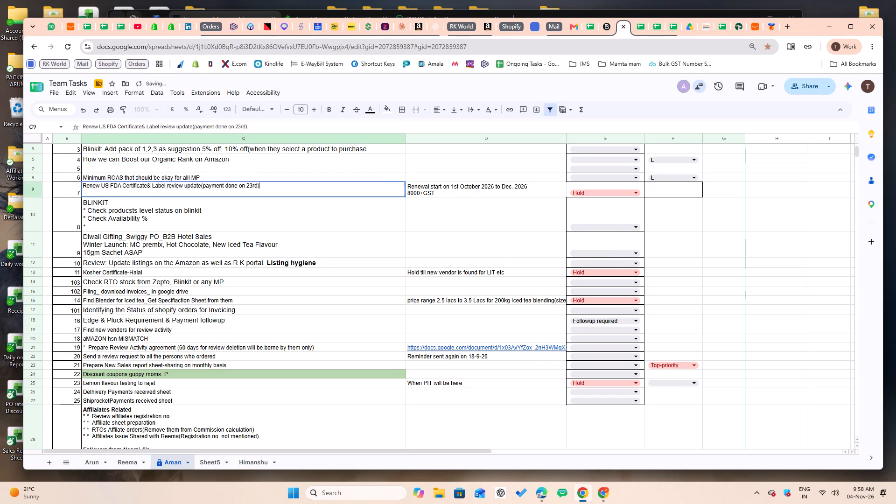
pyautogui.press('Return')
pyautogui.hotkey('ctrl', 'z')
pyautogui.press('Down')
pyautogui.press('Down')
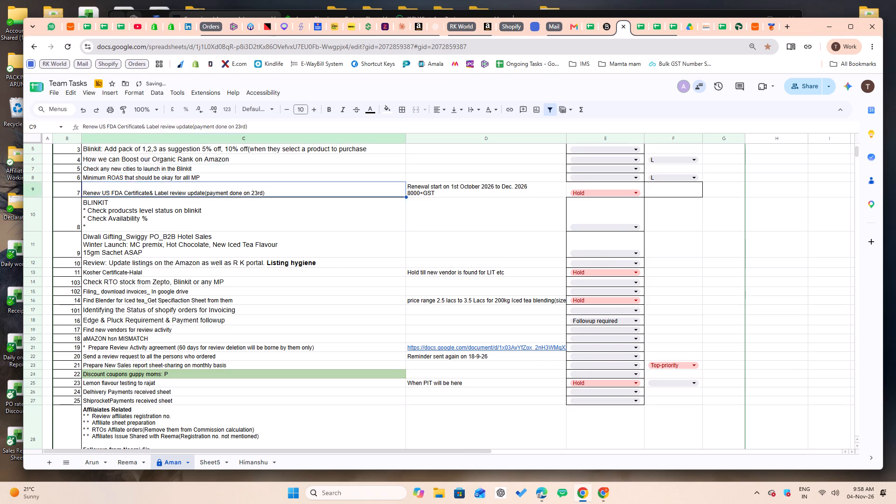
pyautogui.press('Down')
pyautogui.press('Down')
pyautogui.press('Up')
pyautogui.press('F2')
pyautogui.hotkey('ctrl', 'v')
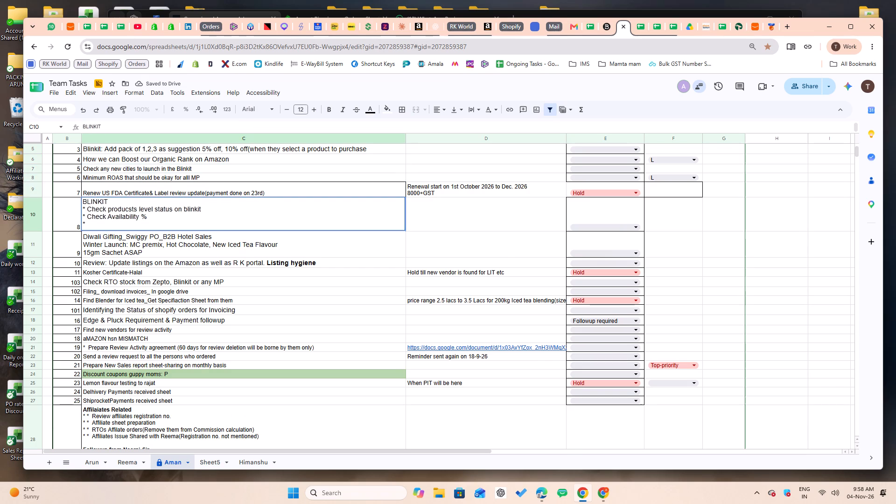
pyautogui.press('Return')
# Delete the standalone "Check any new cities to launch in the Blinkit" task entry, moving the tasks below it up.
pyautogui.press('Up')
pyautogui.press('Up')
pyautogui.press('Up')
pyautogui.press('Up')
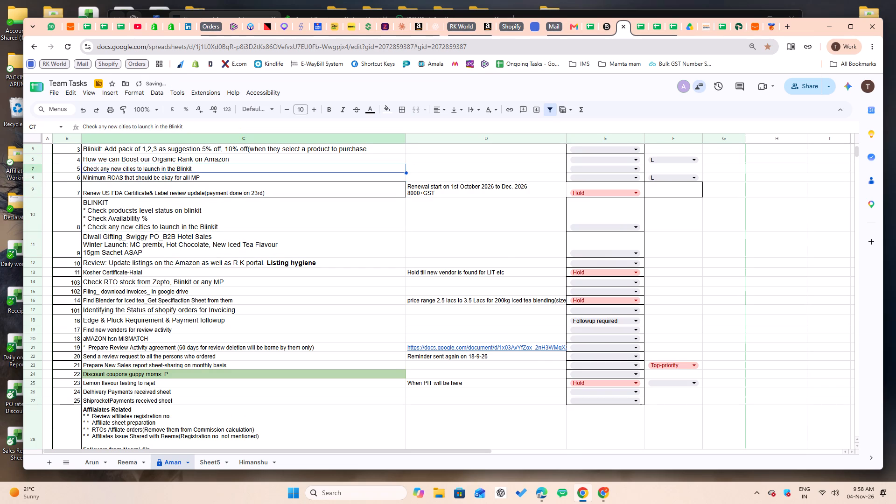
pyautogui.hotkey('shift', 'space')
pyautogui.hotkey('ctrl', '-')
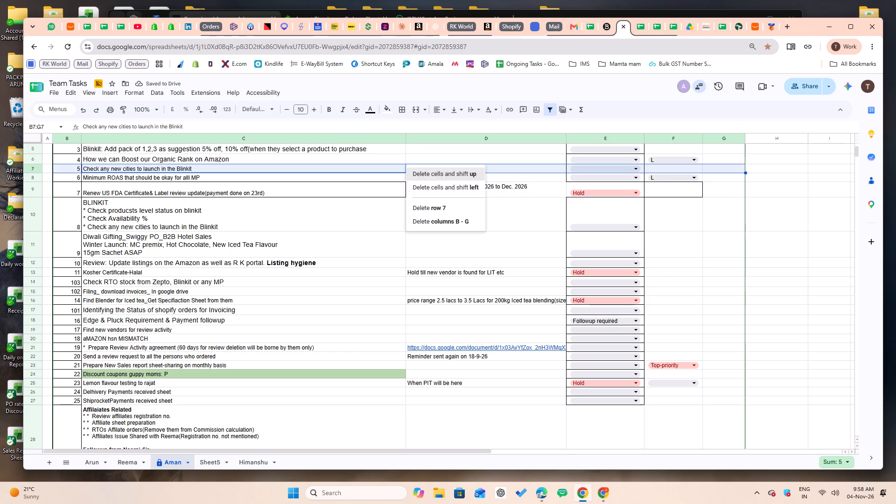
pyautogui.press('Return')
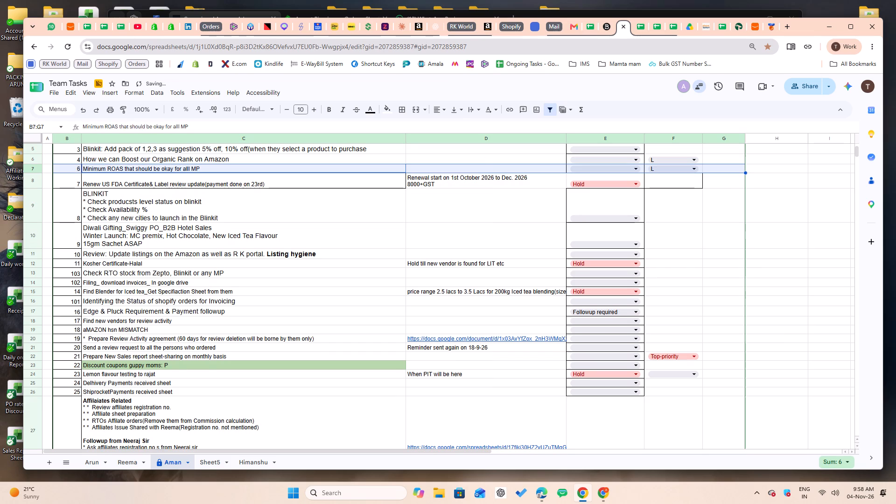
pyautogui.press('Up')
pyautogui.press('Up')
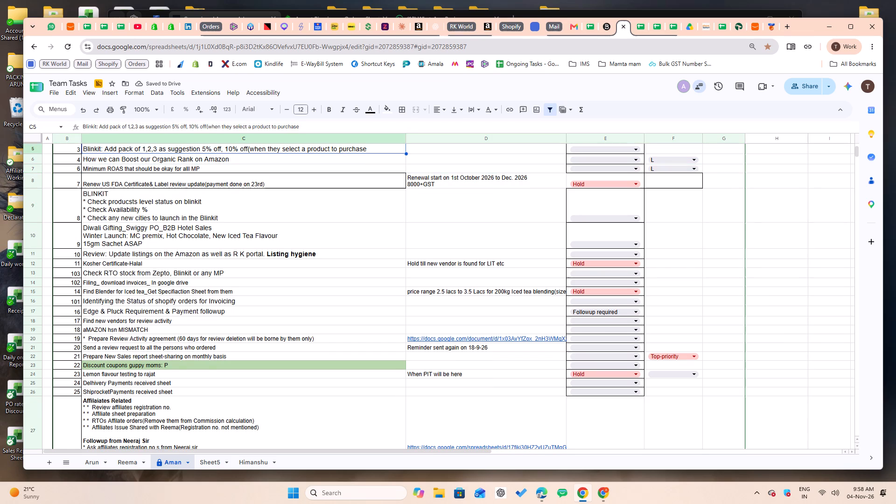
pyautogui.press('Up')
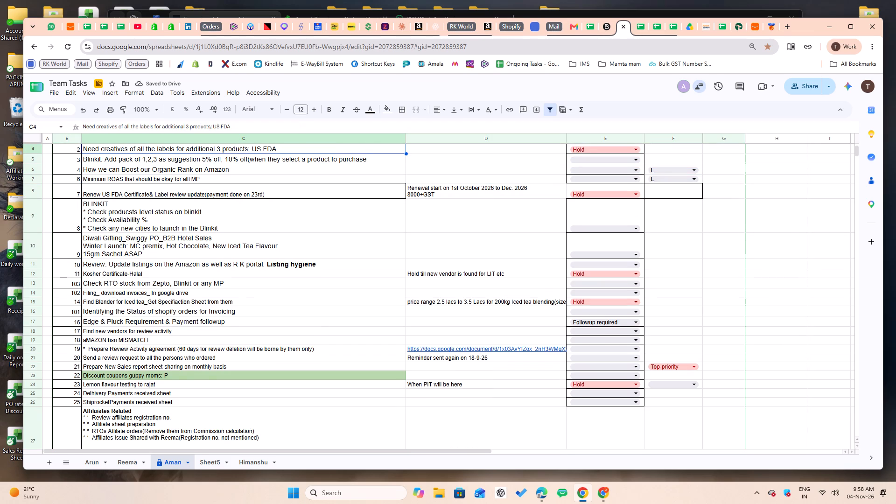
pyautogui.press('Down')
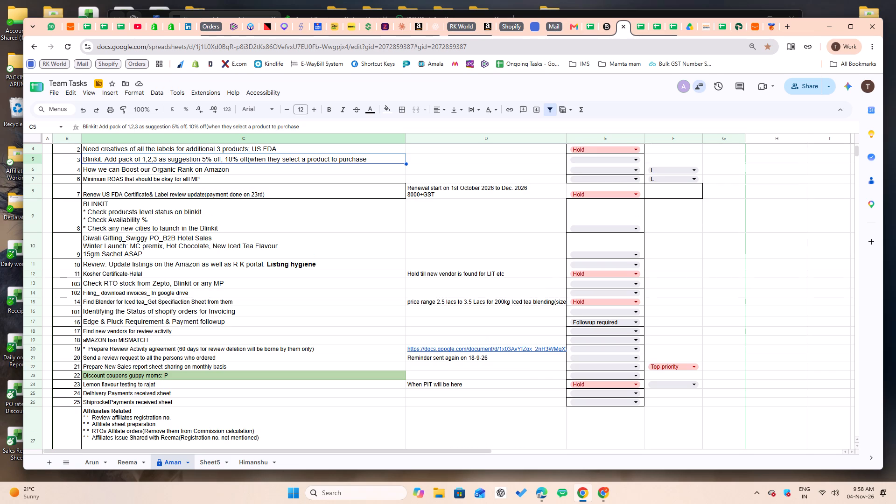
pyautogui.press('Up')
pyautogui.press('Up')
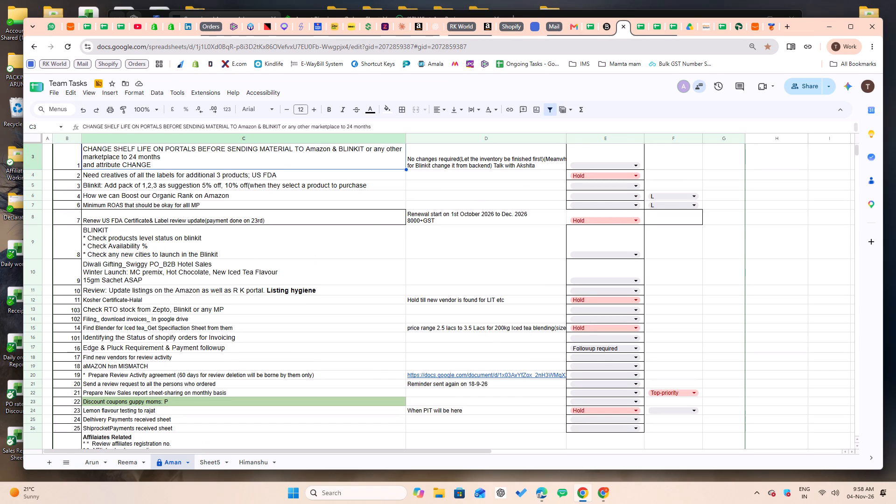
pyautogui.press('Up')
pyautogui.press('Up')
pyautogui.press('Left')
pyautogui.press('Down')
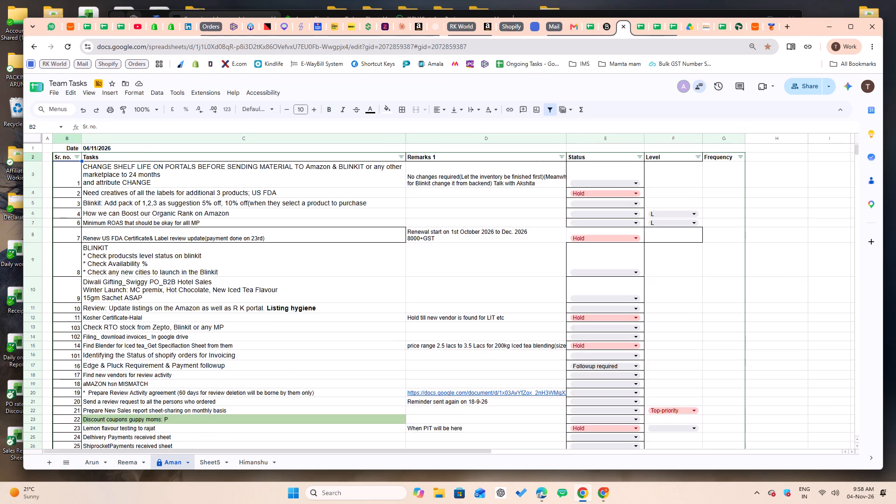
pyautogui.hotkey('ctrl', 'Down')
pyautogui.press('Down')
pyautogui.press('Down')
pyautogui.press('Up')
pyautogui.press('Up')
pyautogui.press('Up')
pyautogui.press('Up')
pyautogui.press('Up')
pyautogui.press('Up')
pyautogui.press('Right')
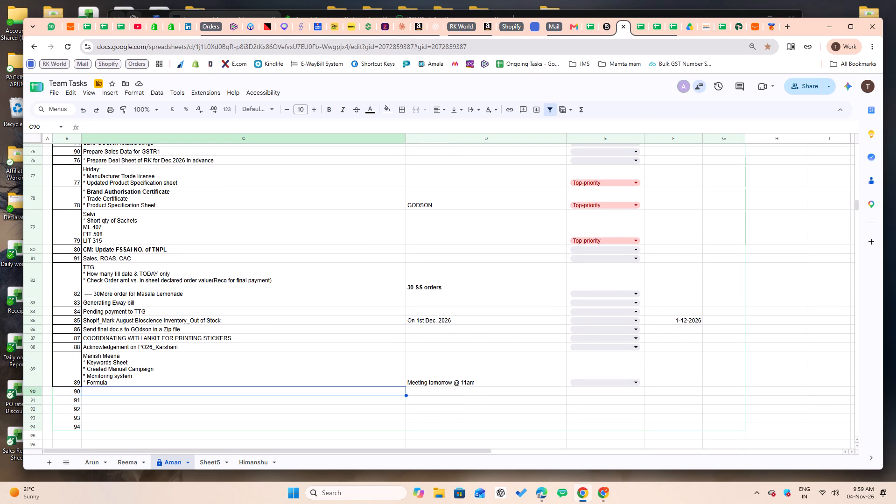
pyautogui.write('Prepa')
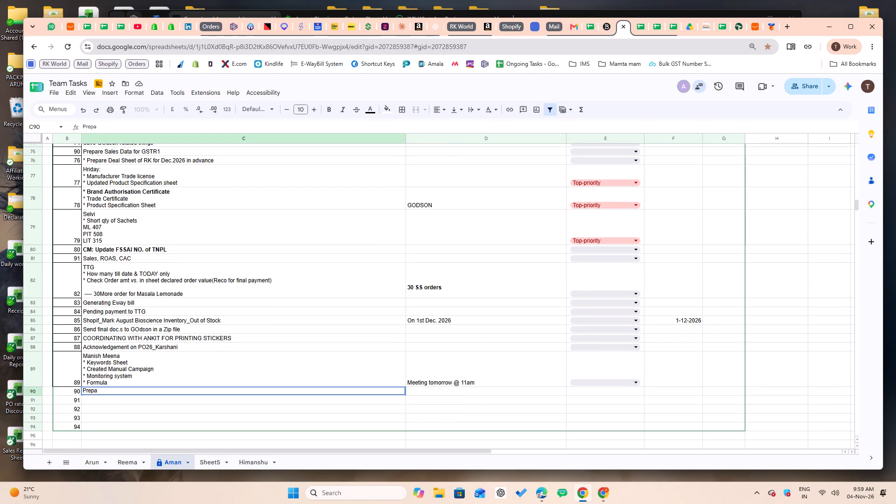
pyautogui.write('ring sales report')
pyautogui.press('space')
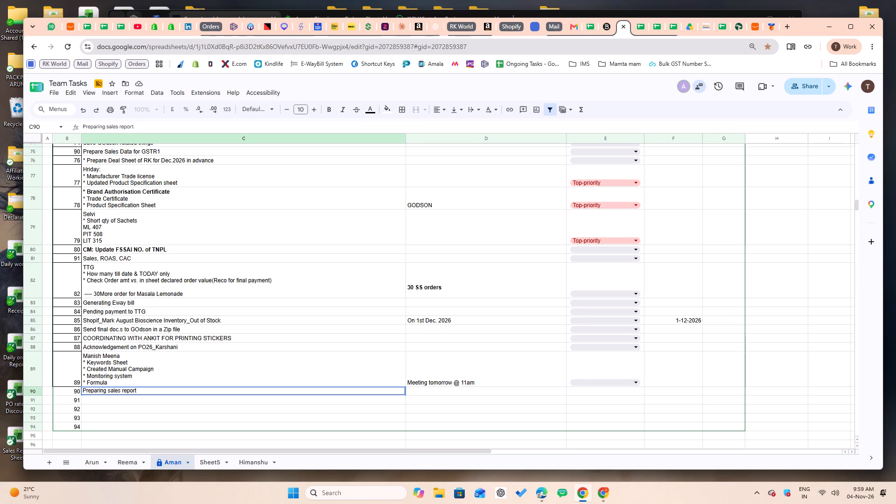
pyautogui.write('of Shopify')
pyautogui.press('Tab')
# Fill the Status dropdown from the row above into the new Shopify sales report task.
pyautogui.press('Tab')
pyautogui.hotkey('ctrl', 'd')
pyautogui.press('Down')
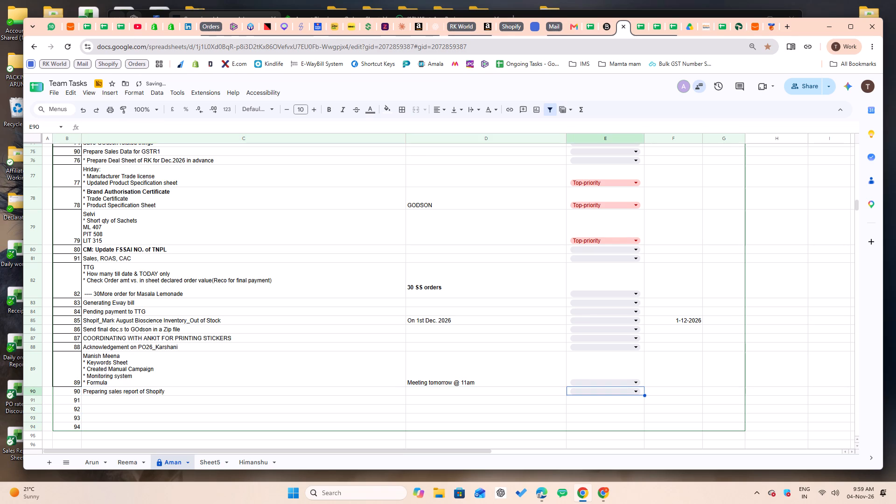